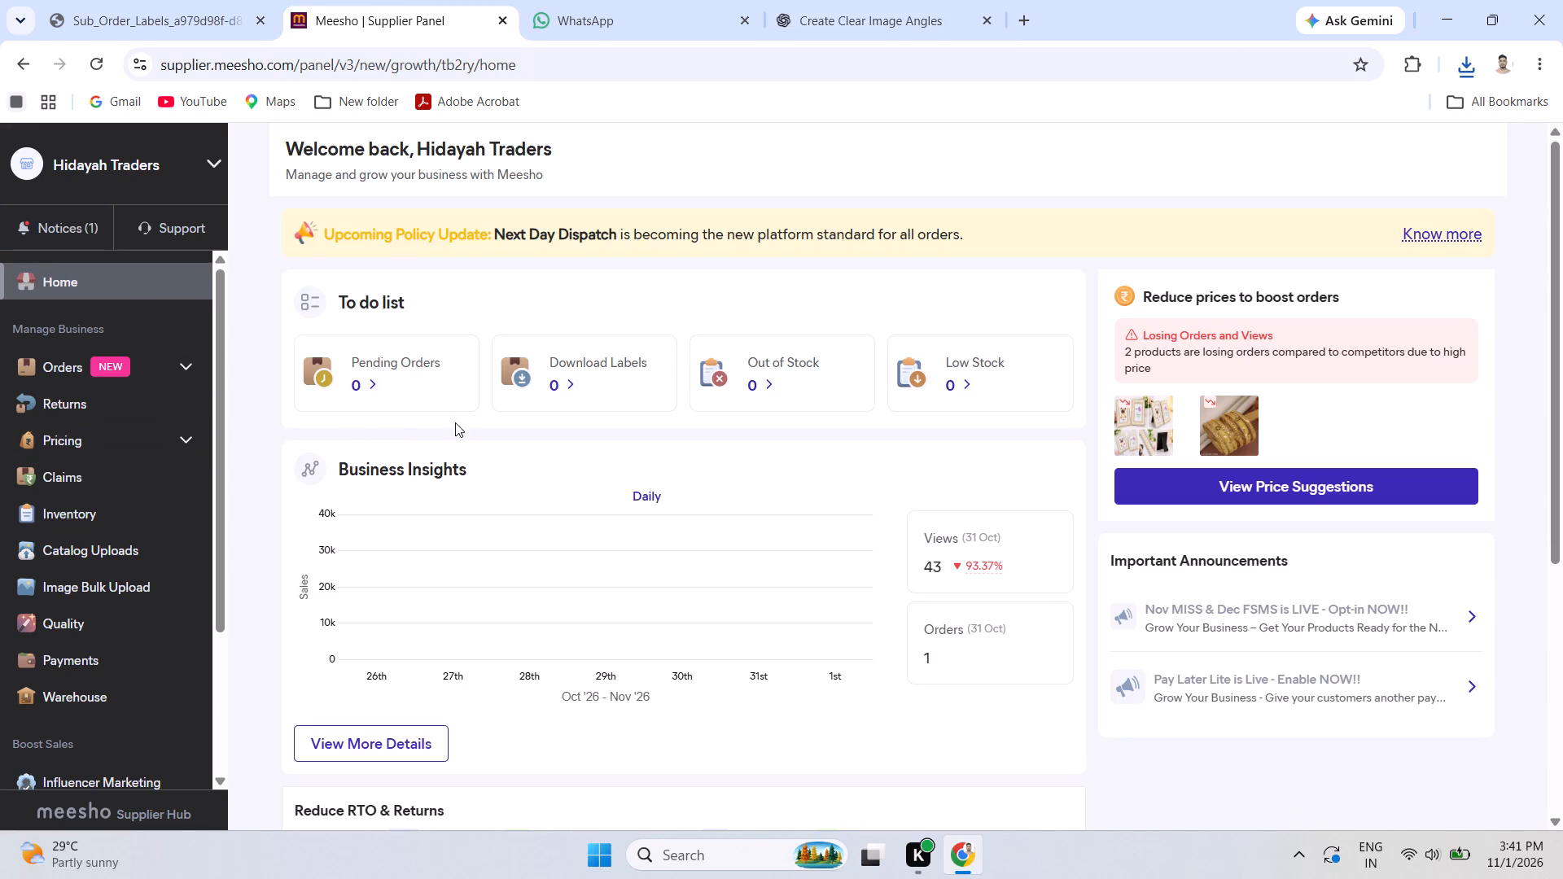
scroll(446, 403, "down", 2)
scroll(446, 403, "up", 1)
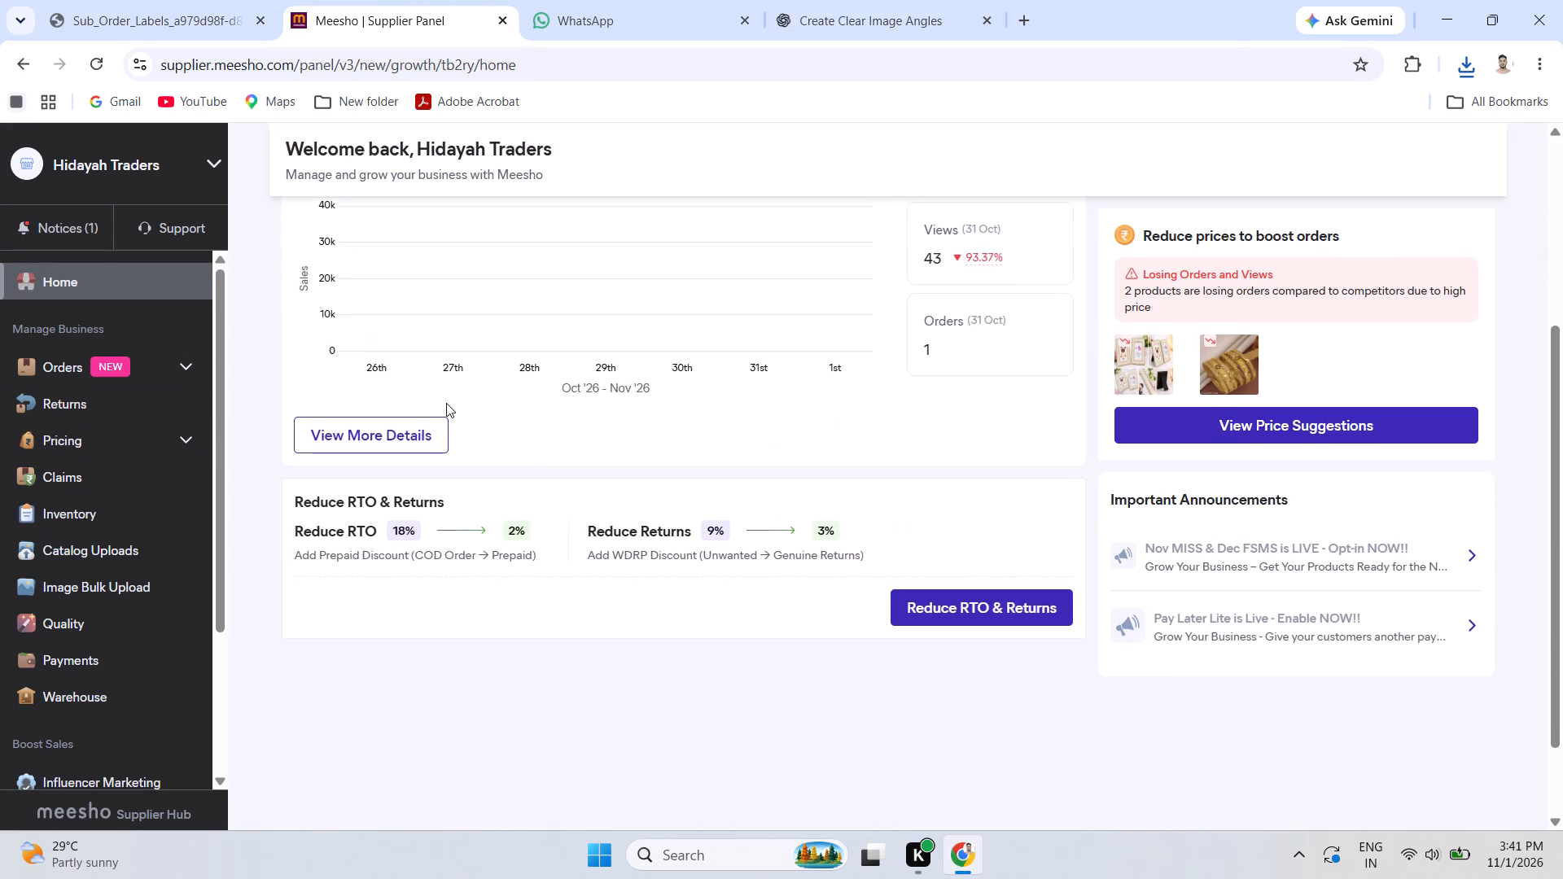
scroll(446, 403, "up", 3)
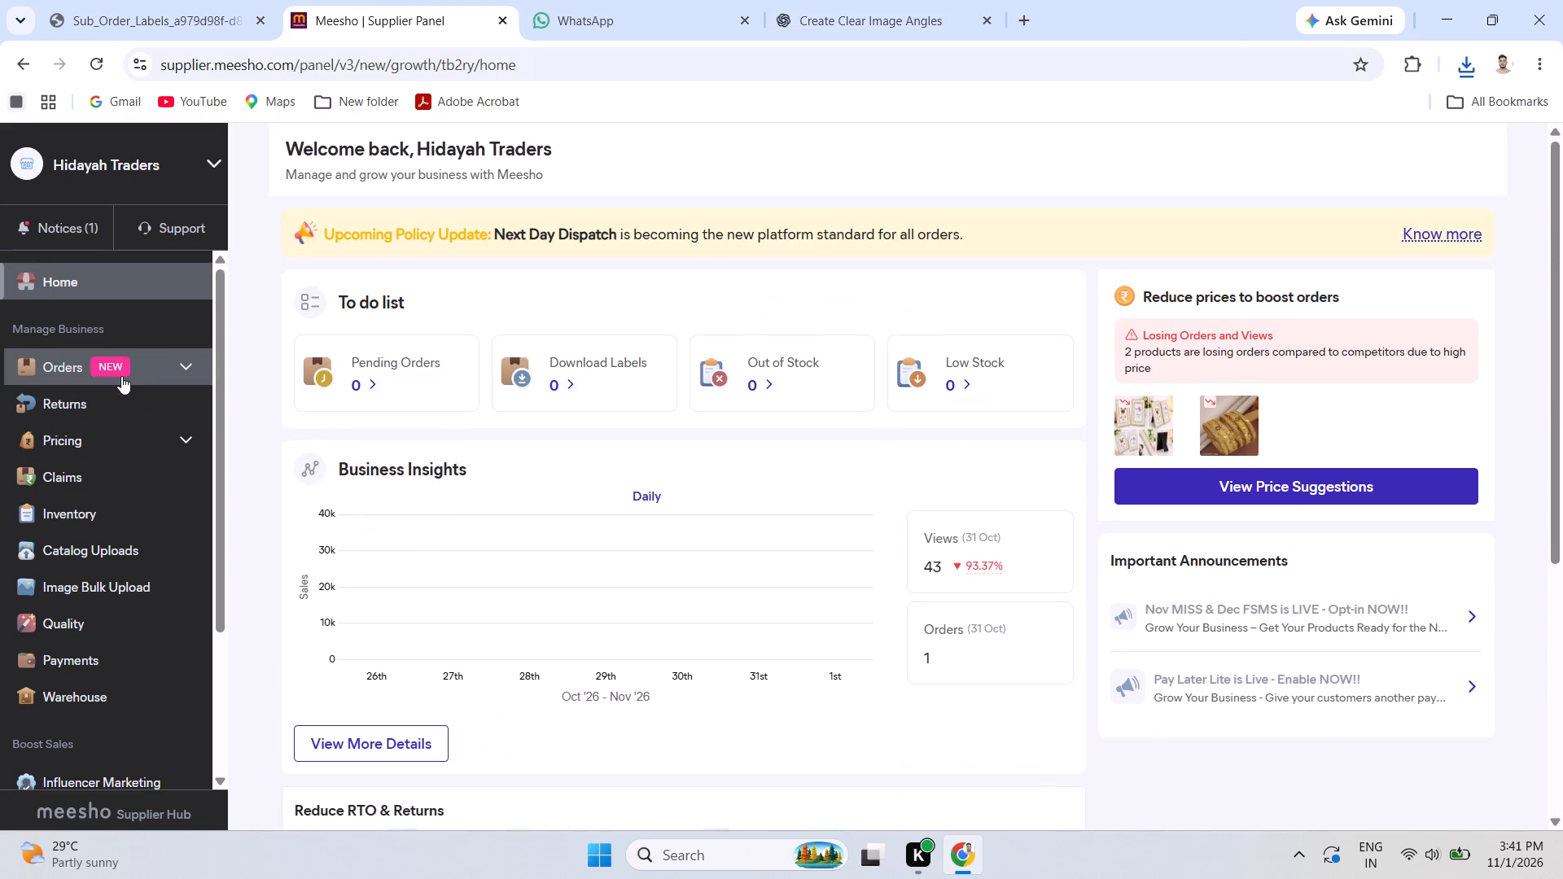
left_click(121, 376)
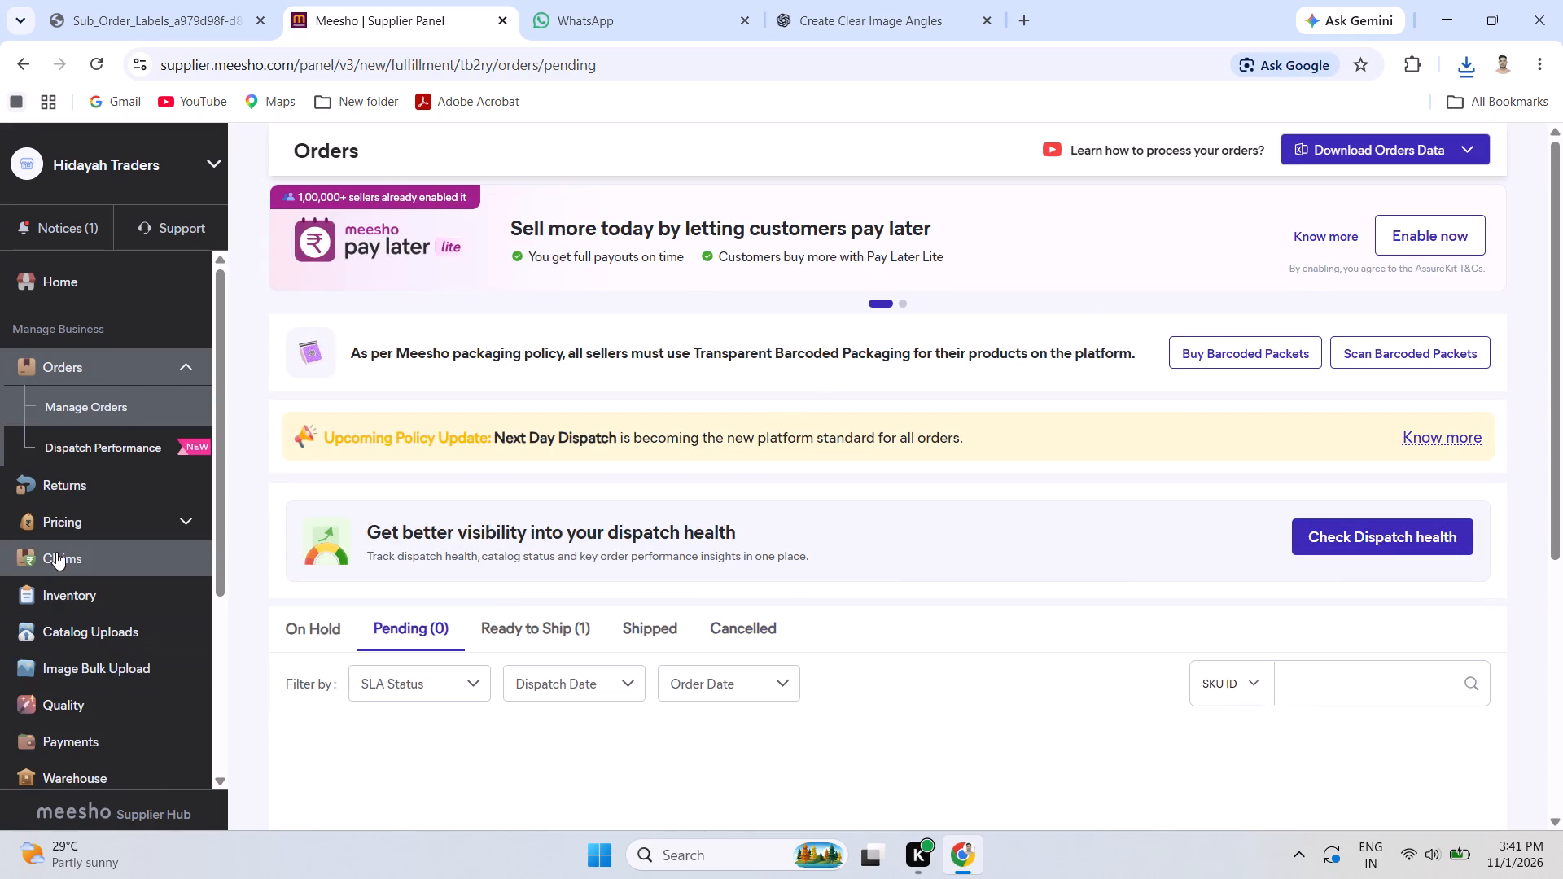
left_click(99, 646)
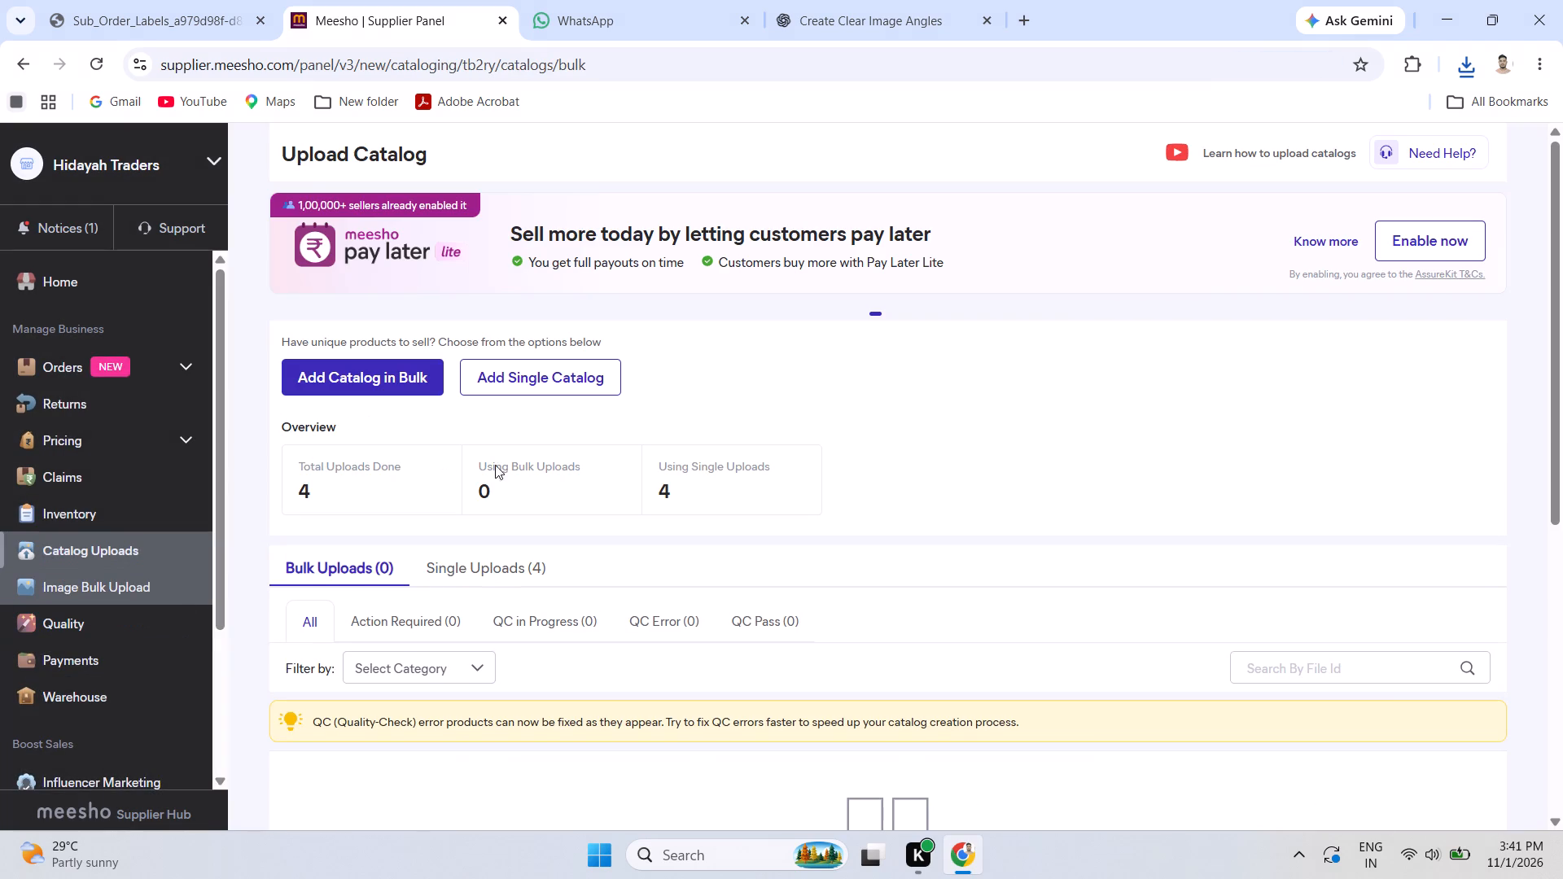
scroll(542, 479, "down", 1)
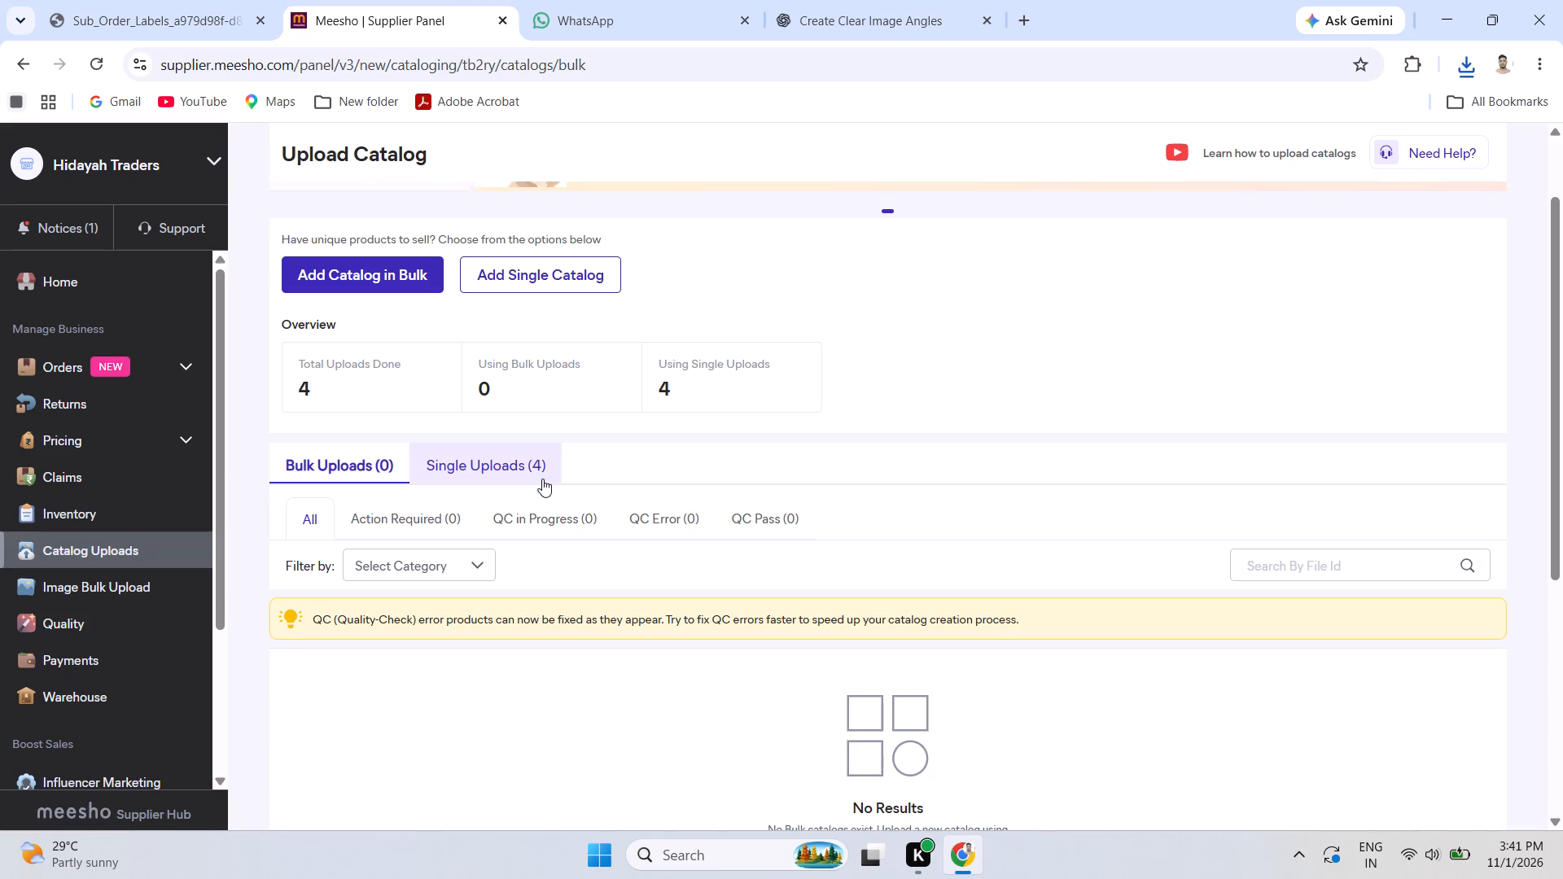
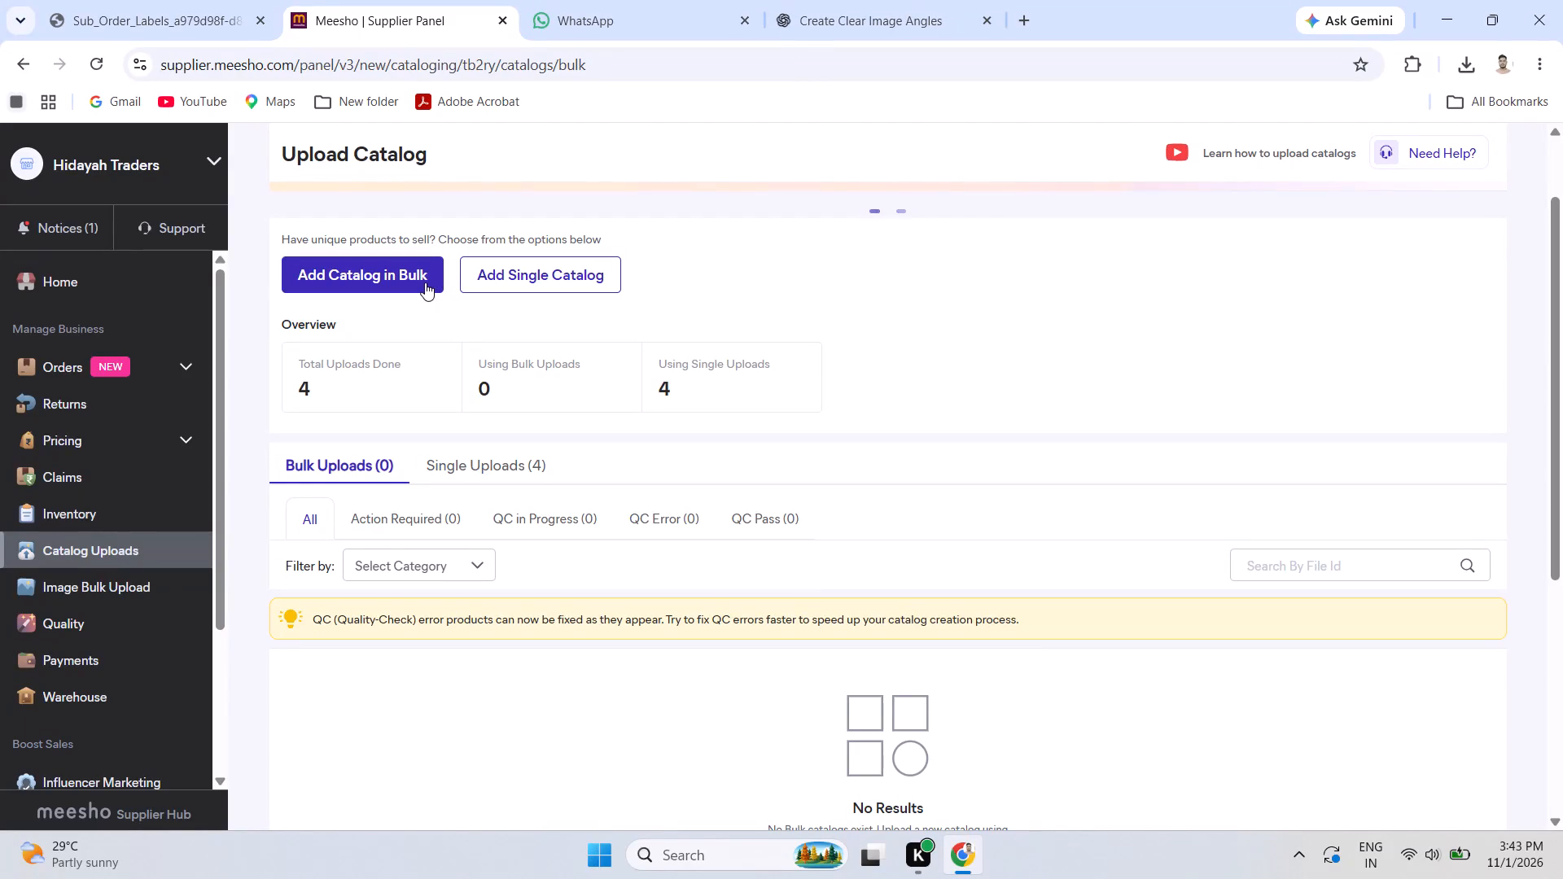
Start adding a single catalog from the Catalog Uploads page.
left_click(425, 282)
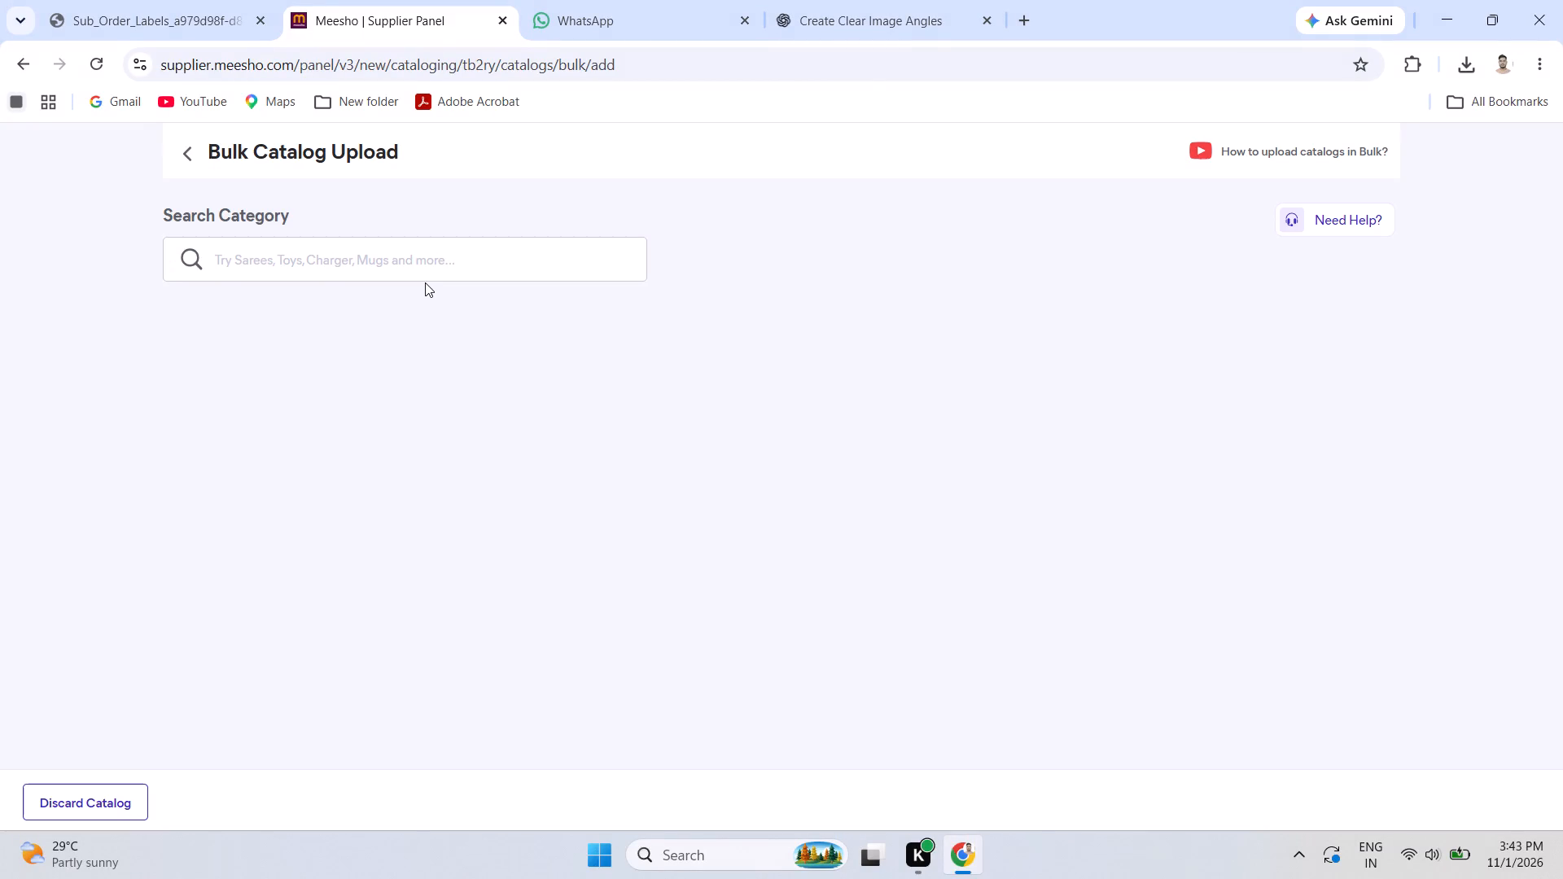
left_click(177, 158)
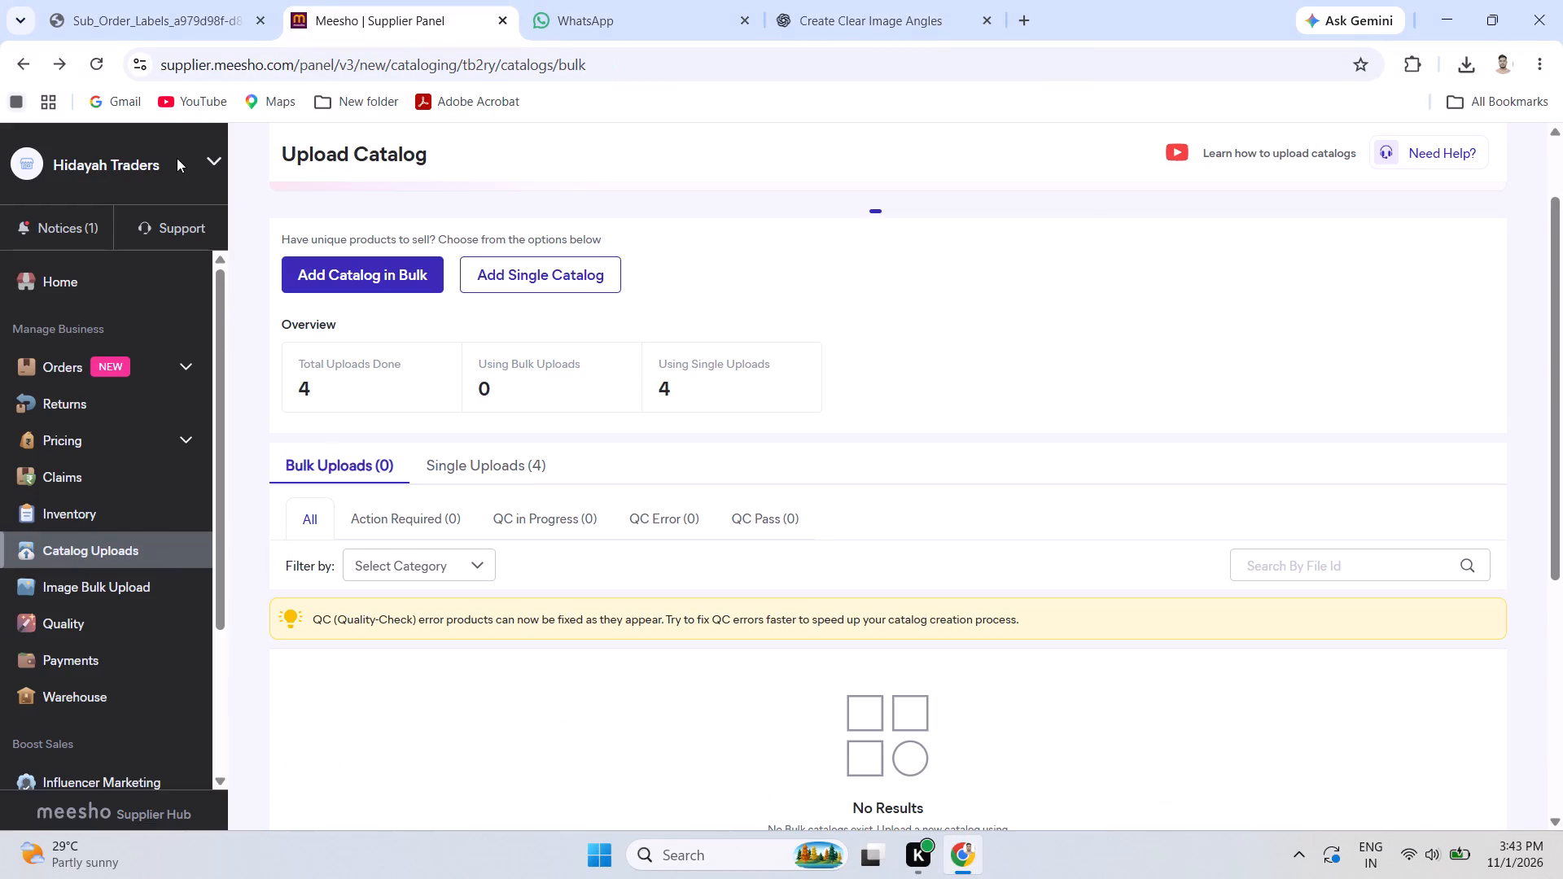
left_click(500, 275)
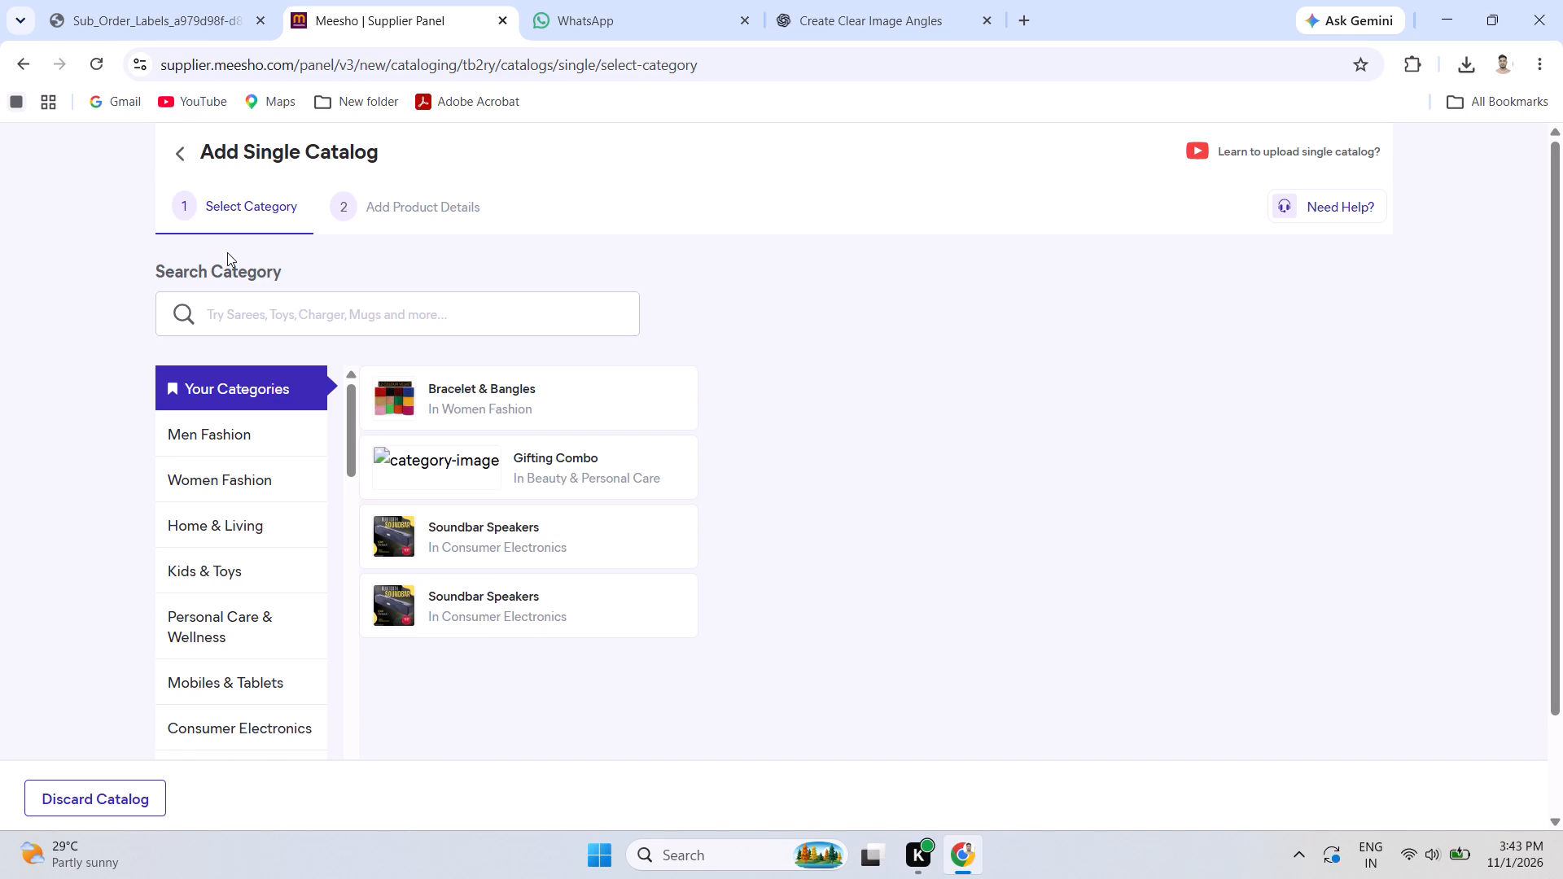
Search the categories for WATCH, choose Watchbands in Kids & Toys, and switch the selection to Analog Watches under the same Watches group.
left_click(259, 312)
type("WATCH")
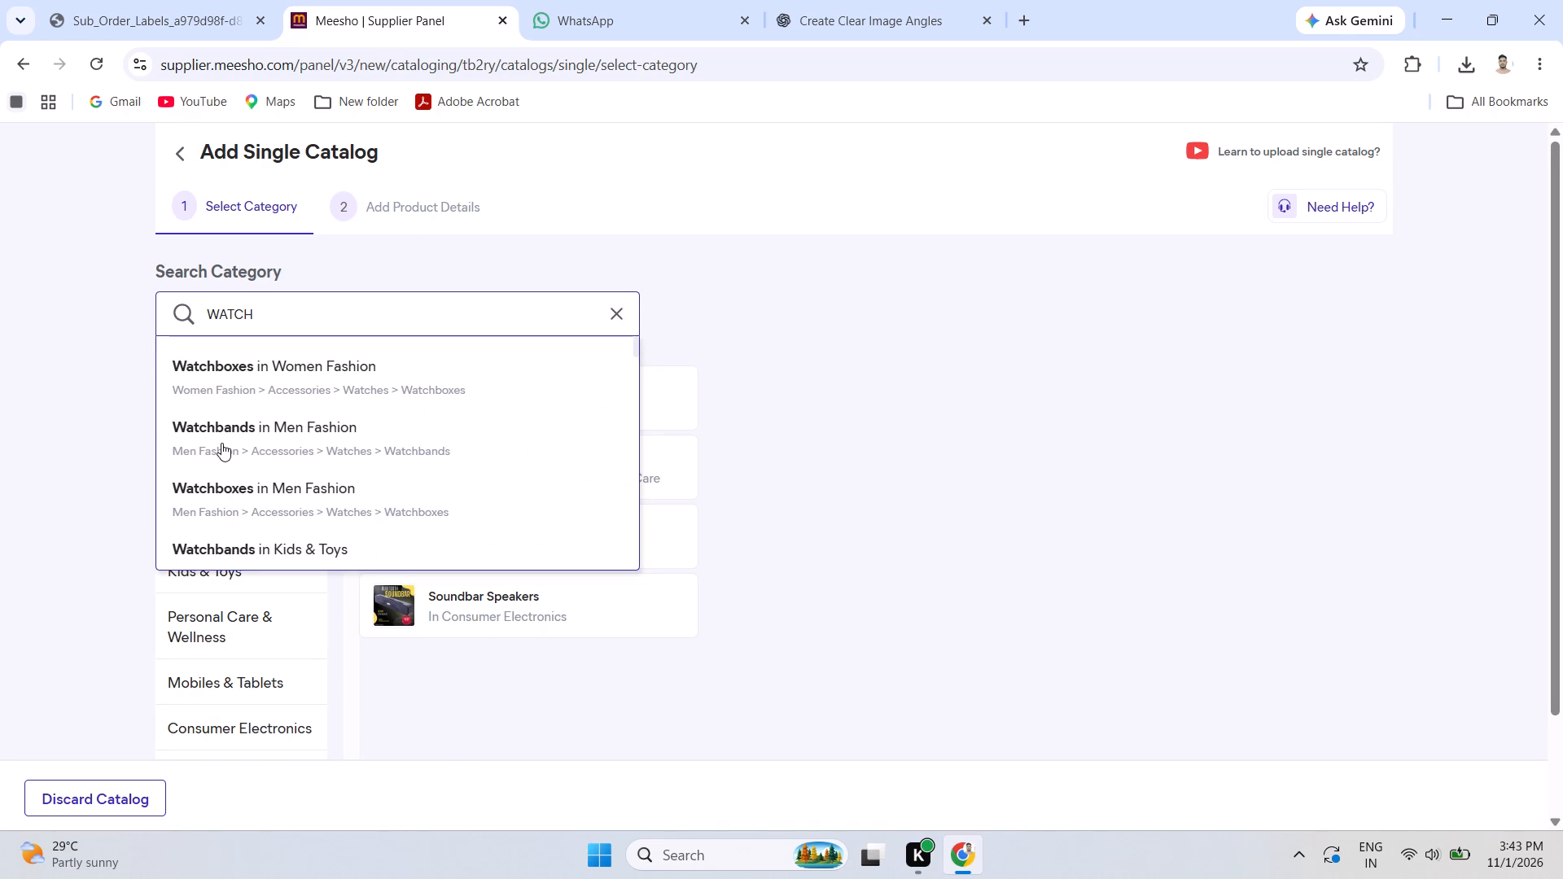
scroll(329, 533, "down", 1)
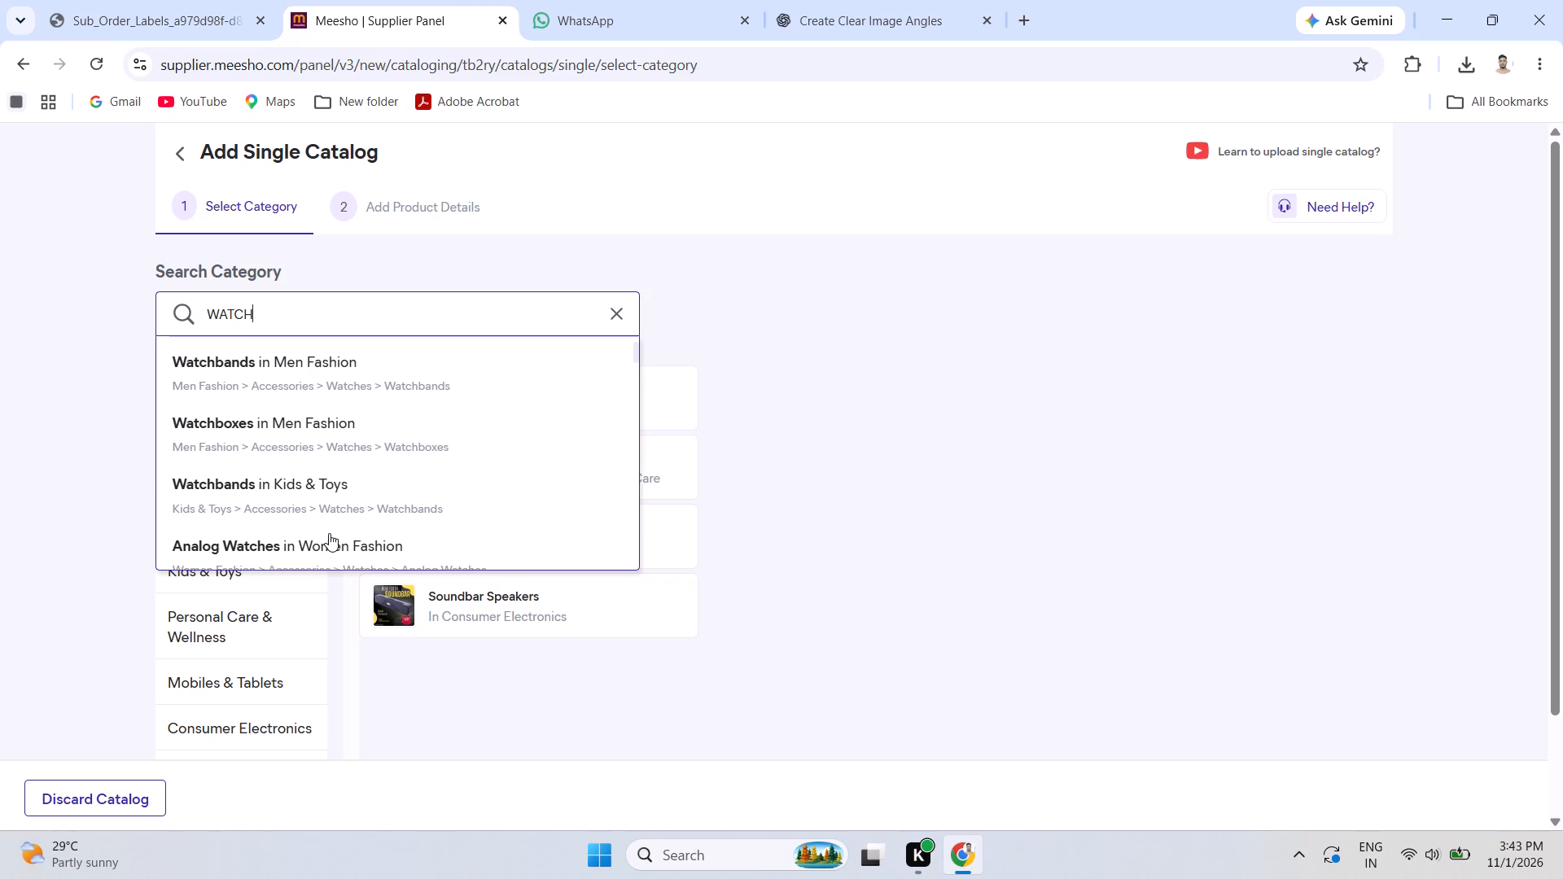
scroll(329, 533, "down", 1)
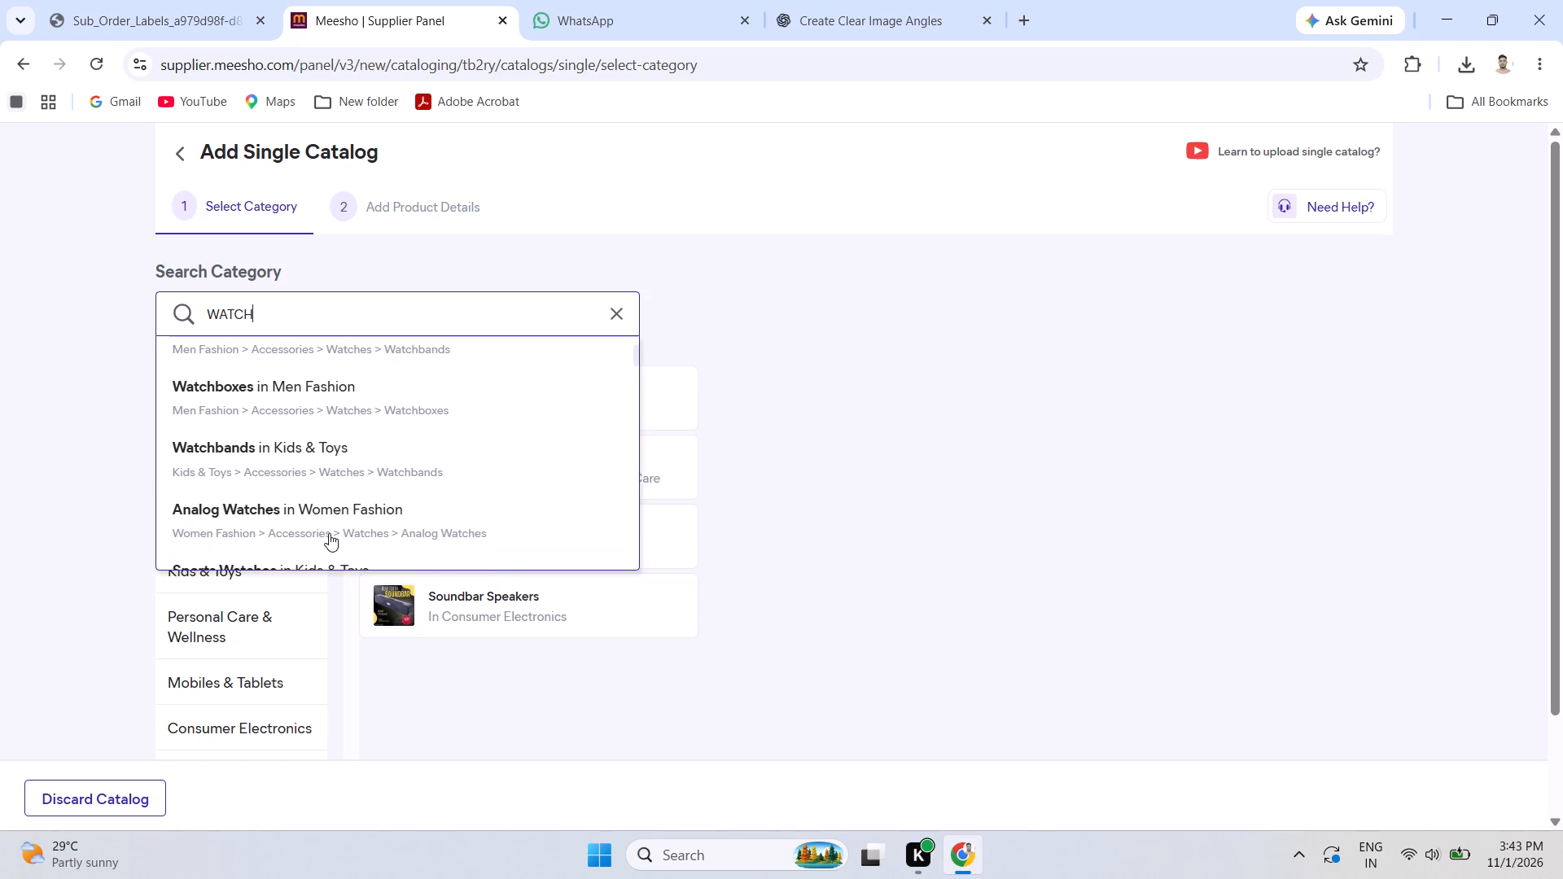
scroll(329, 533, "down", 1)
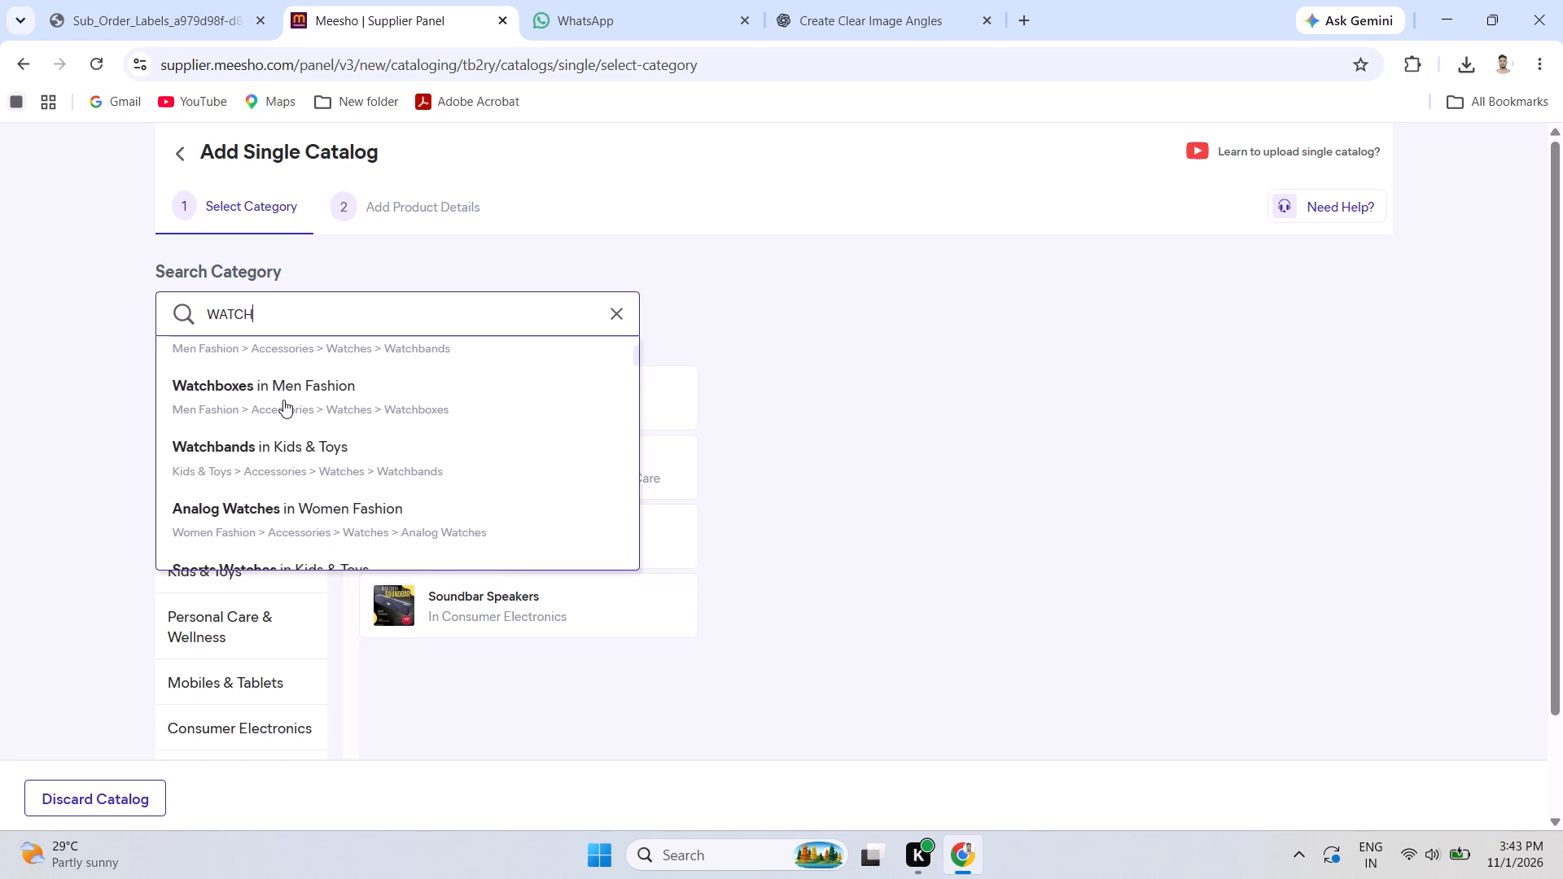
scroll(283, 400, "up", 2)
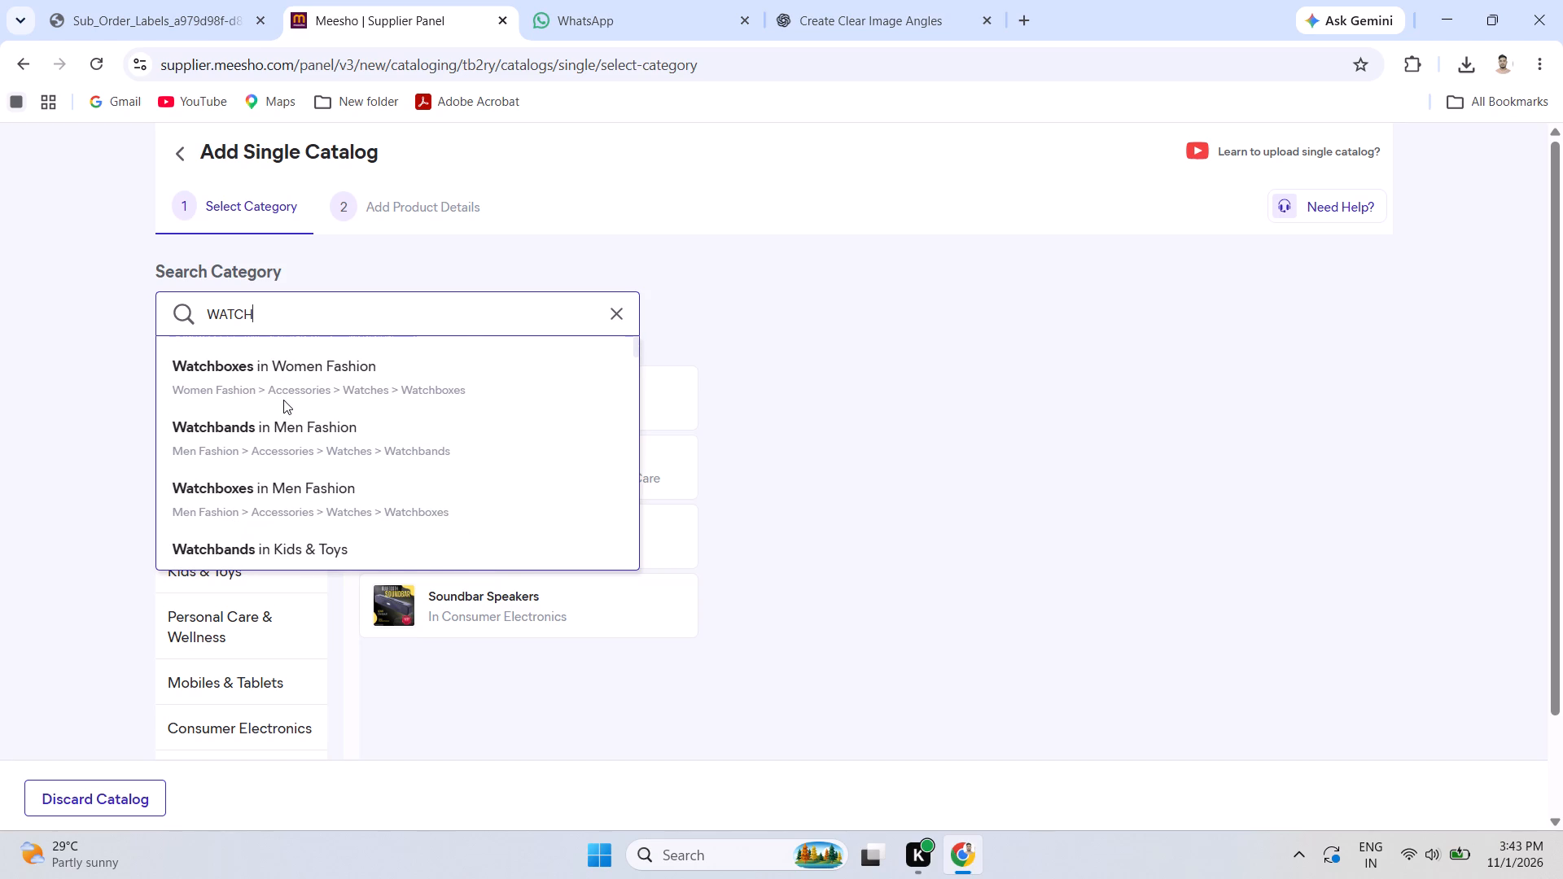
scroll(283, 400, "down", 2)
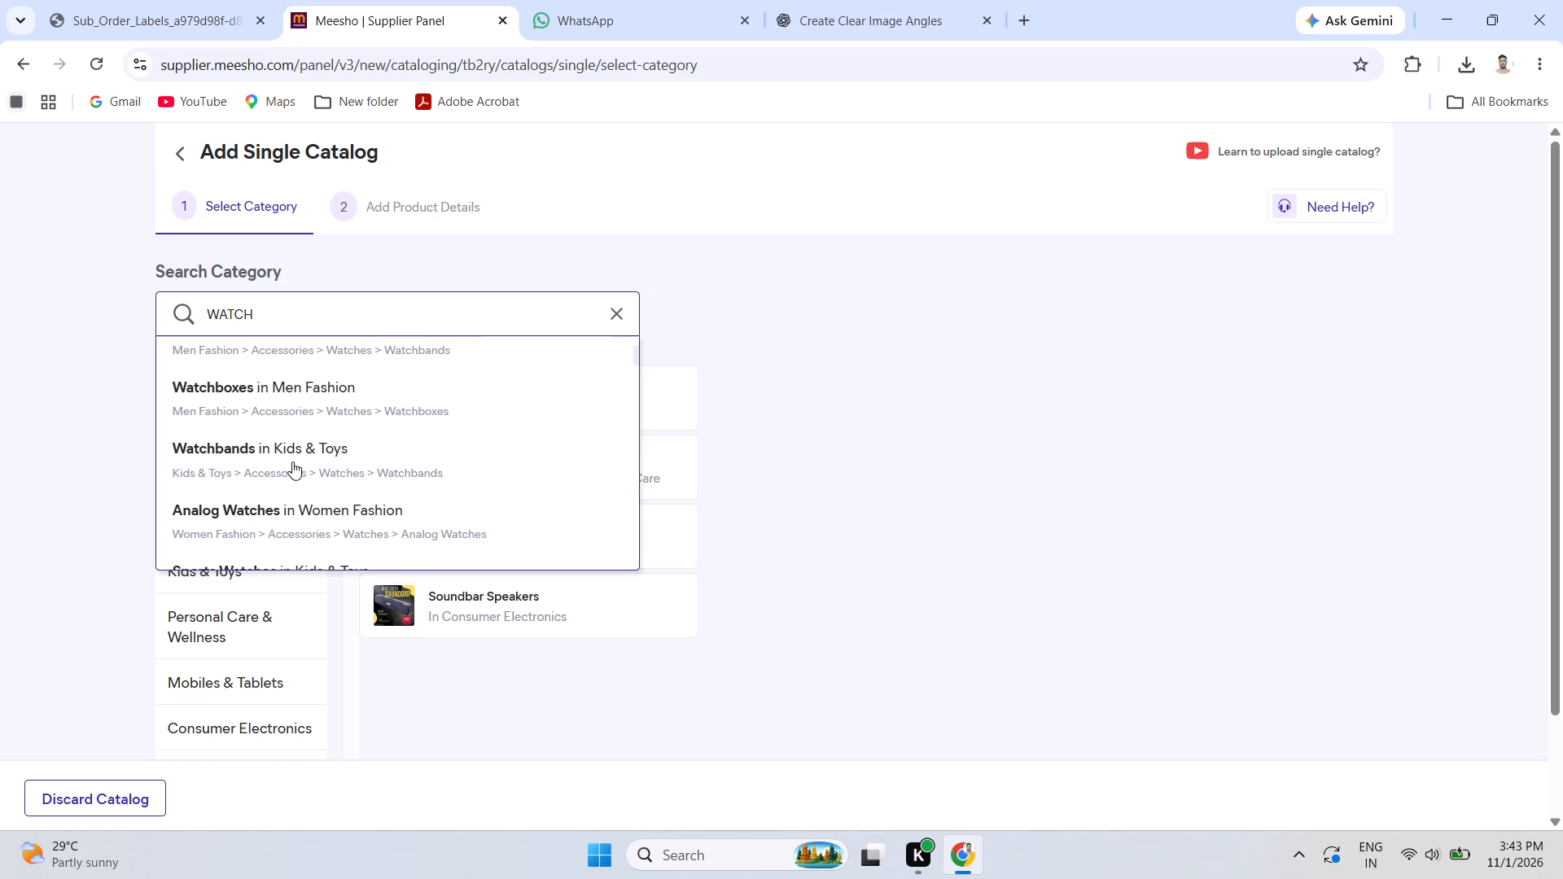
left_click(292, 462)
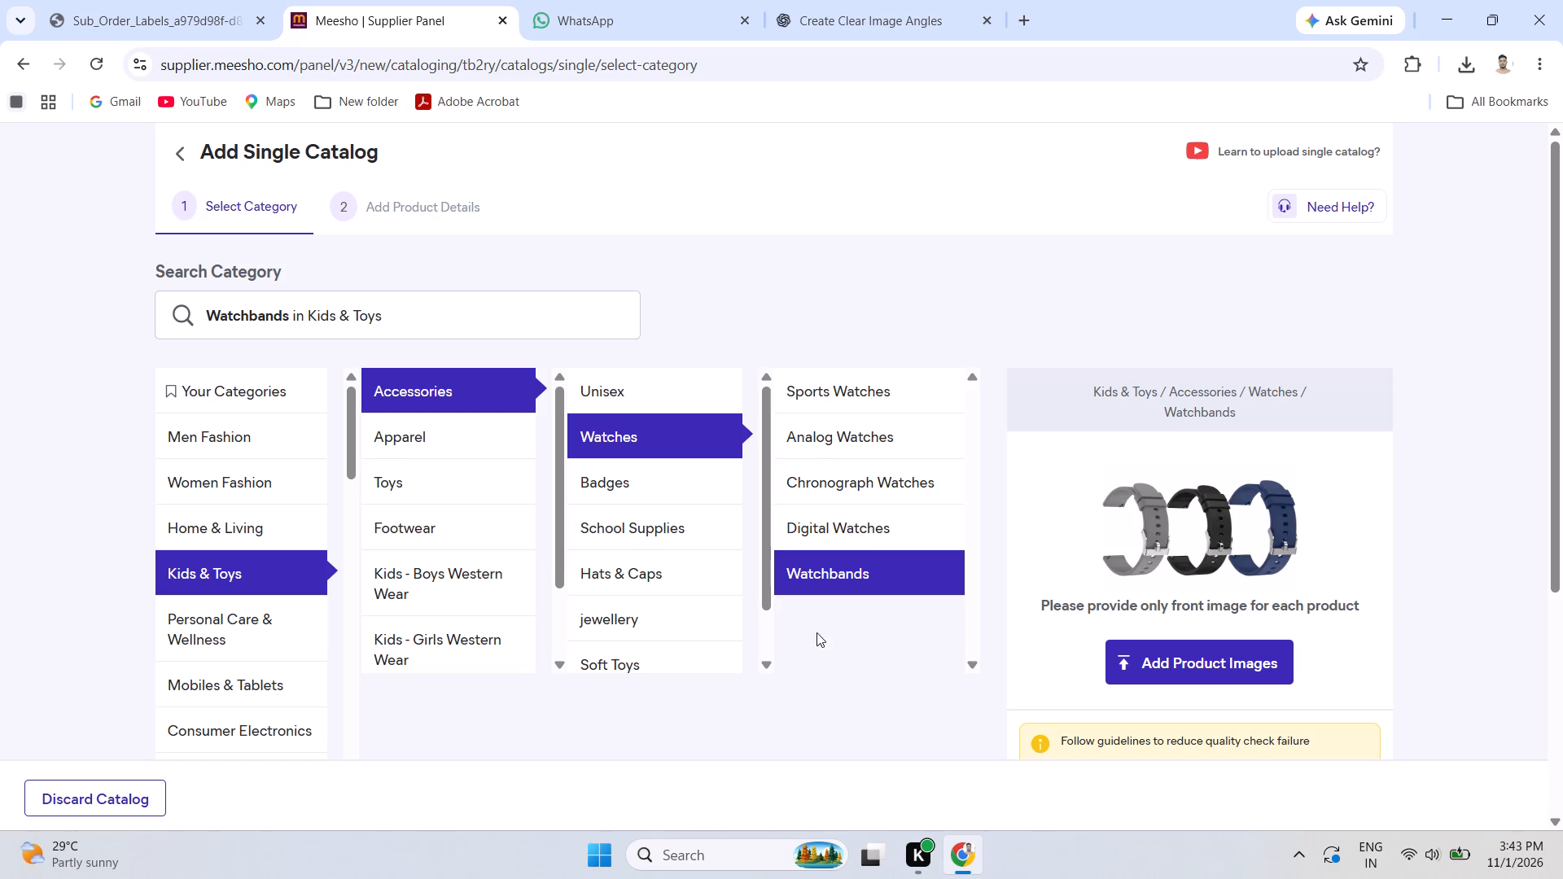
left_click(904, 451)
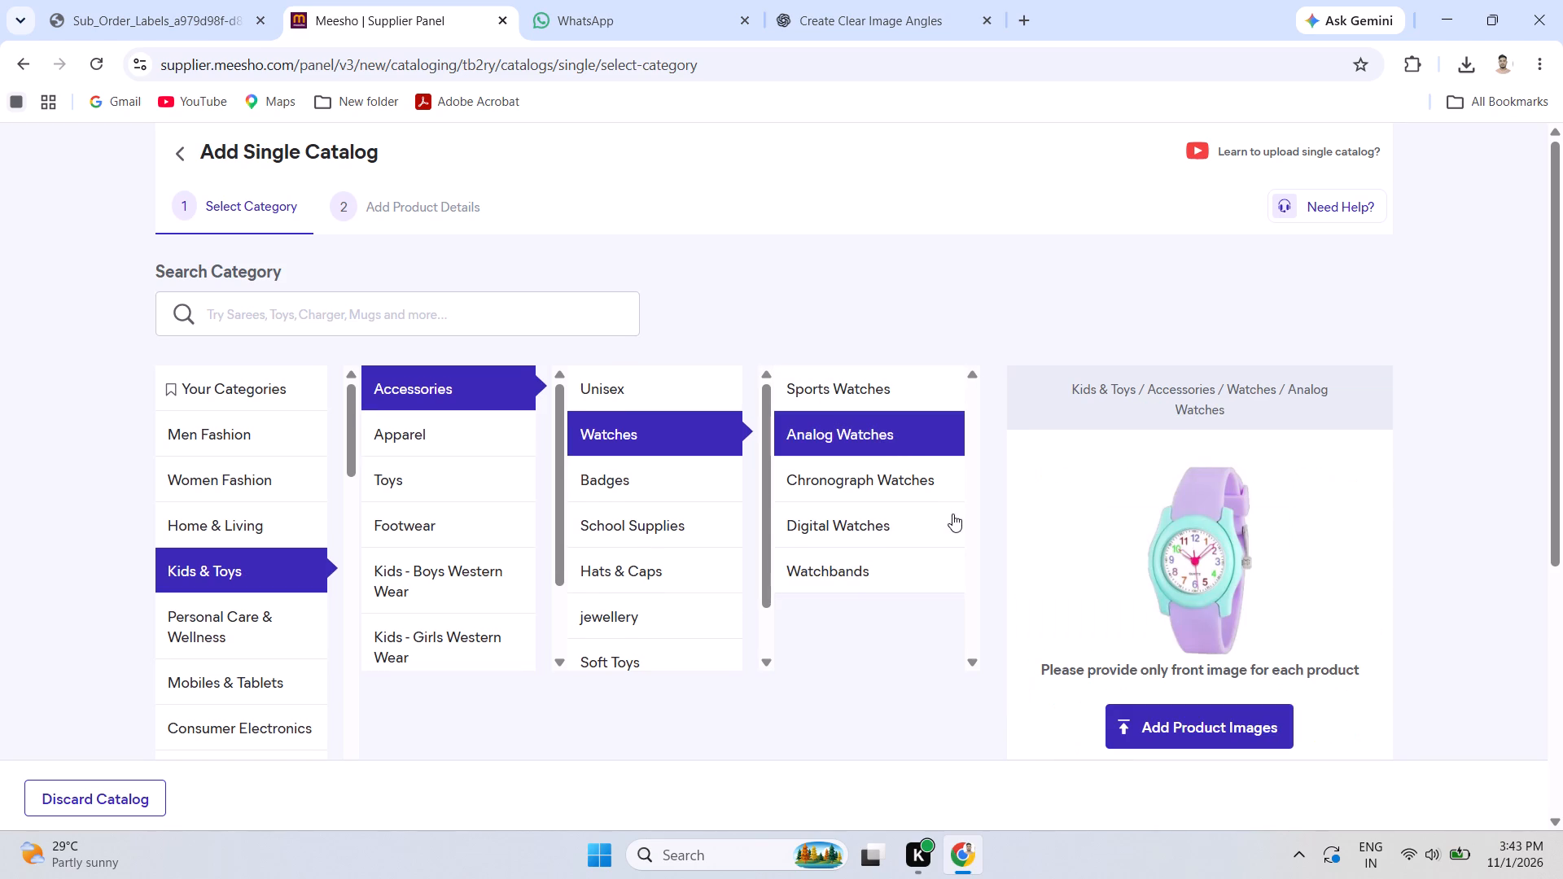
scroll(1093, 660, "down", 1)
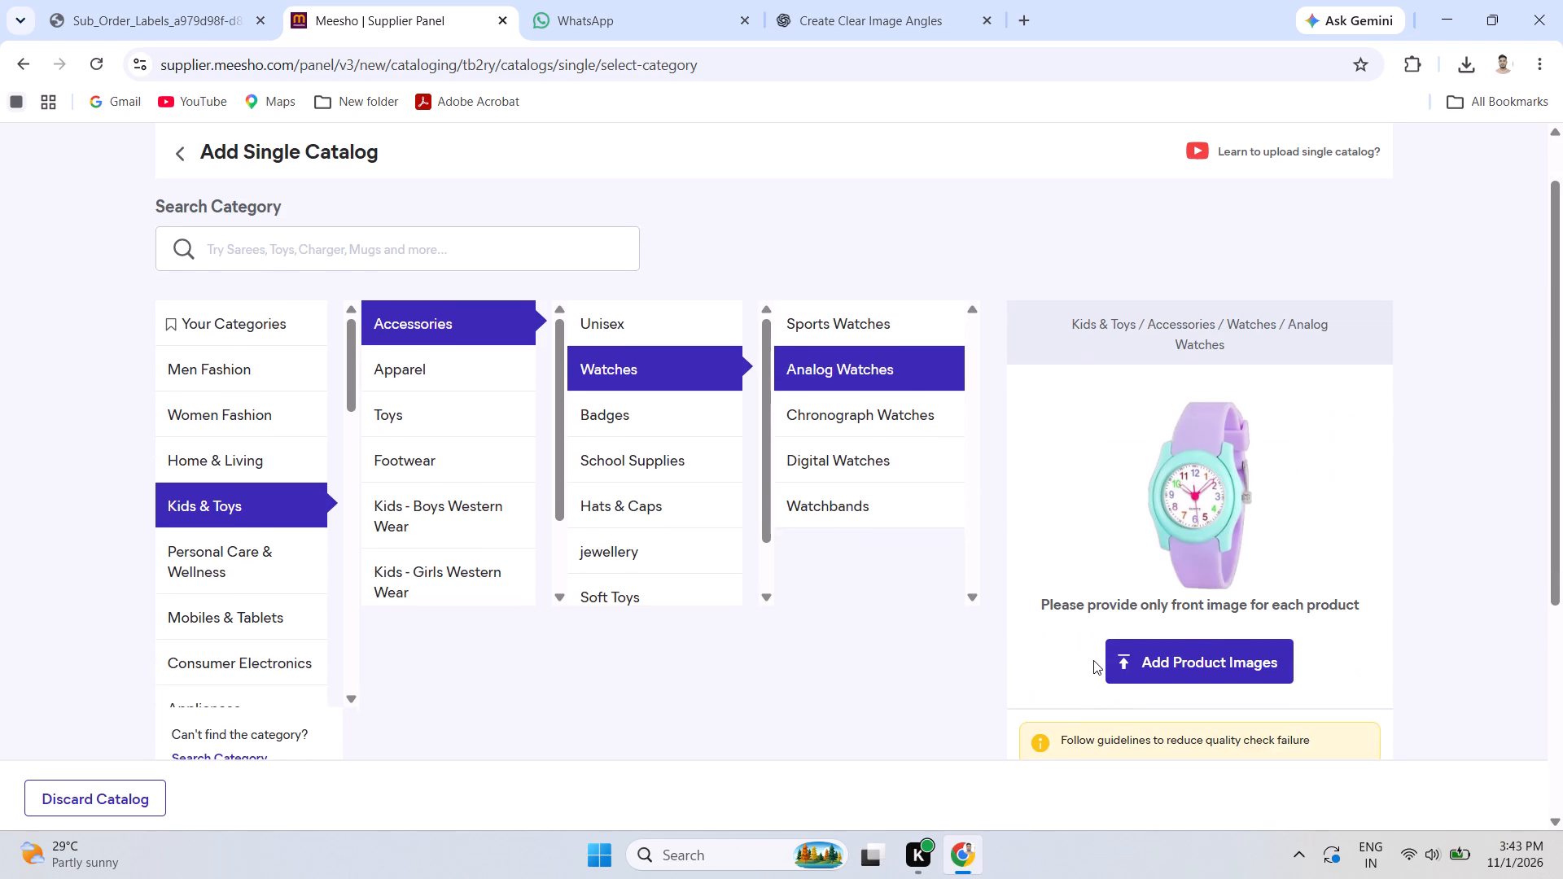
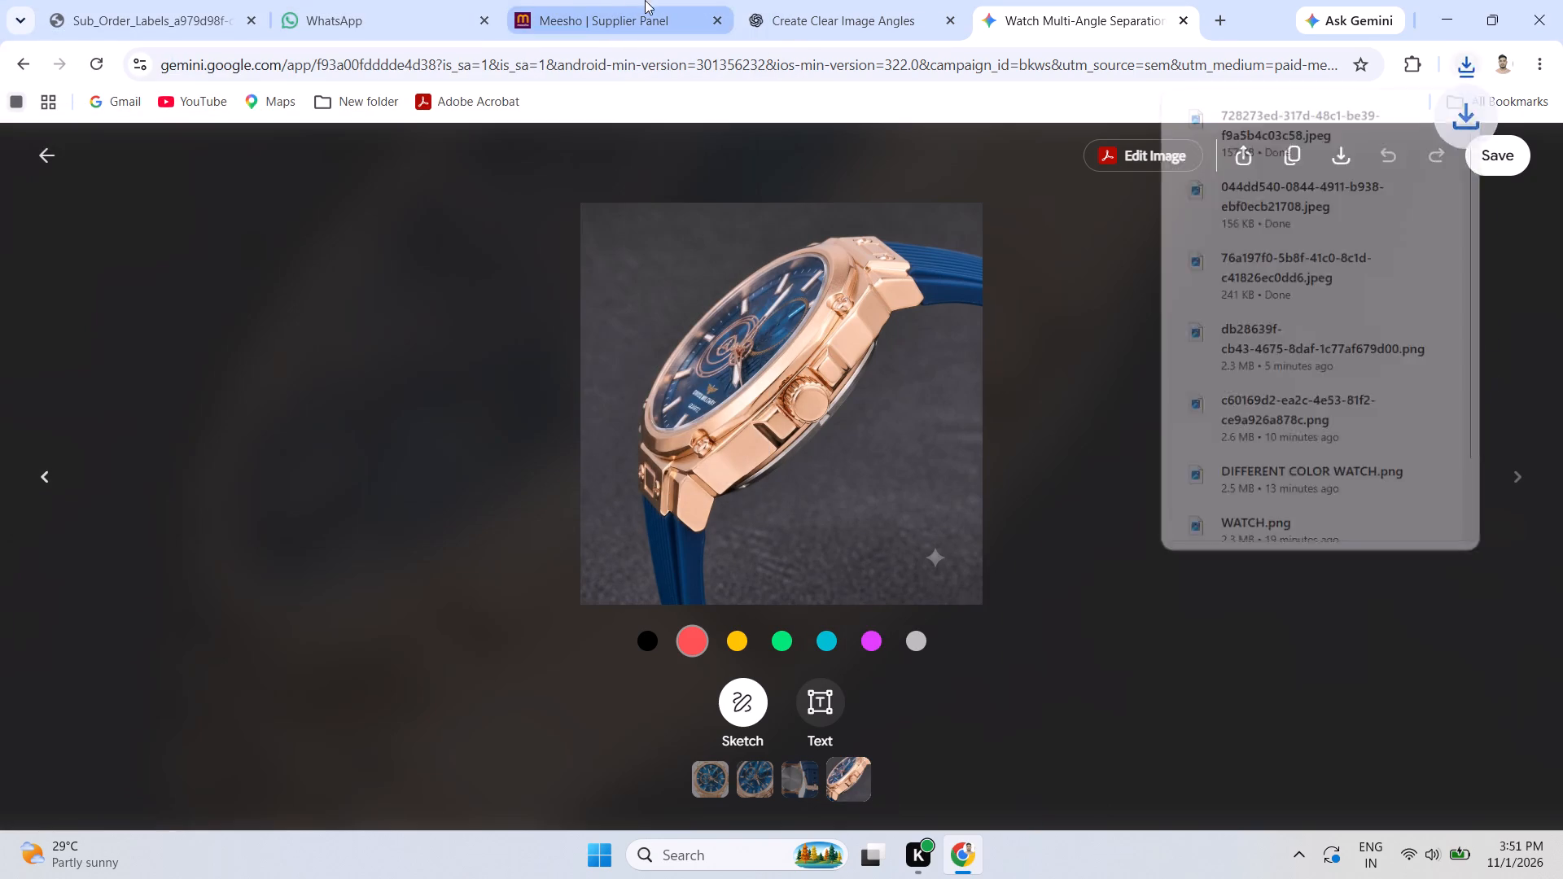
Switch to the Meesho supplier panel and remove Image 2 from the catalog's uploaded images.
left_click(655, 3)
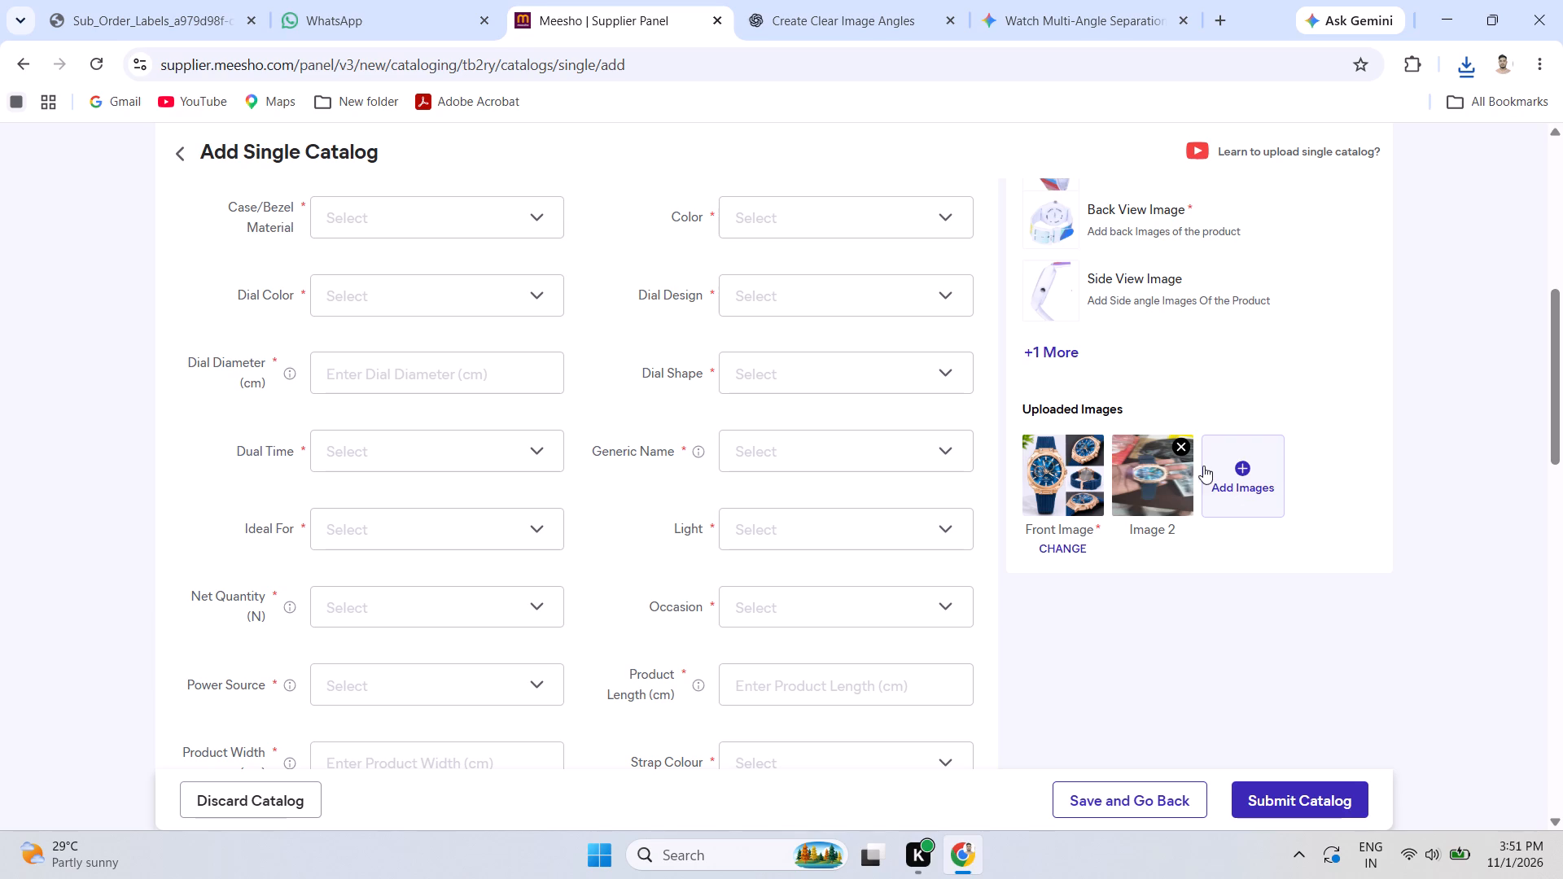
left_click(1184, 449)
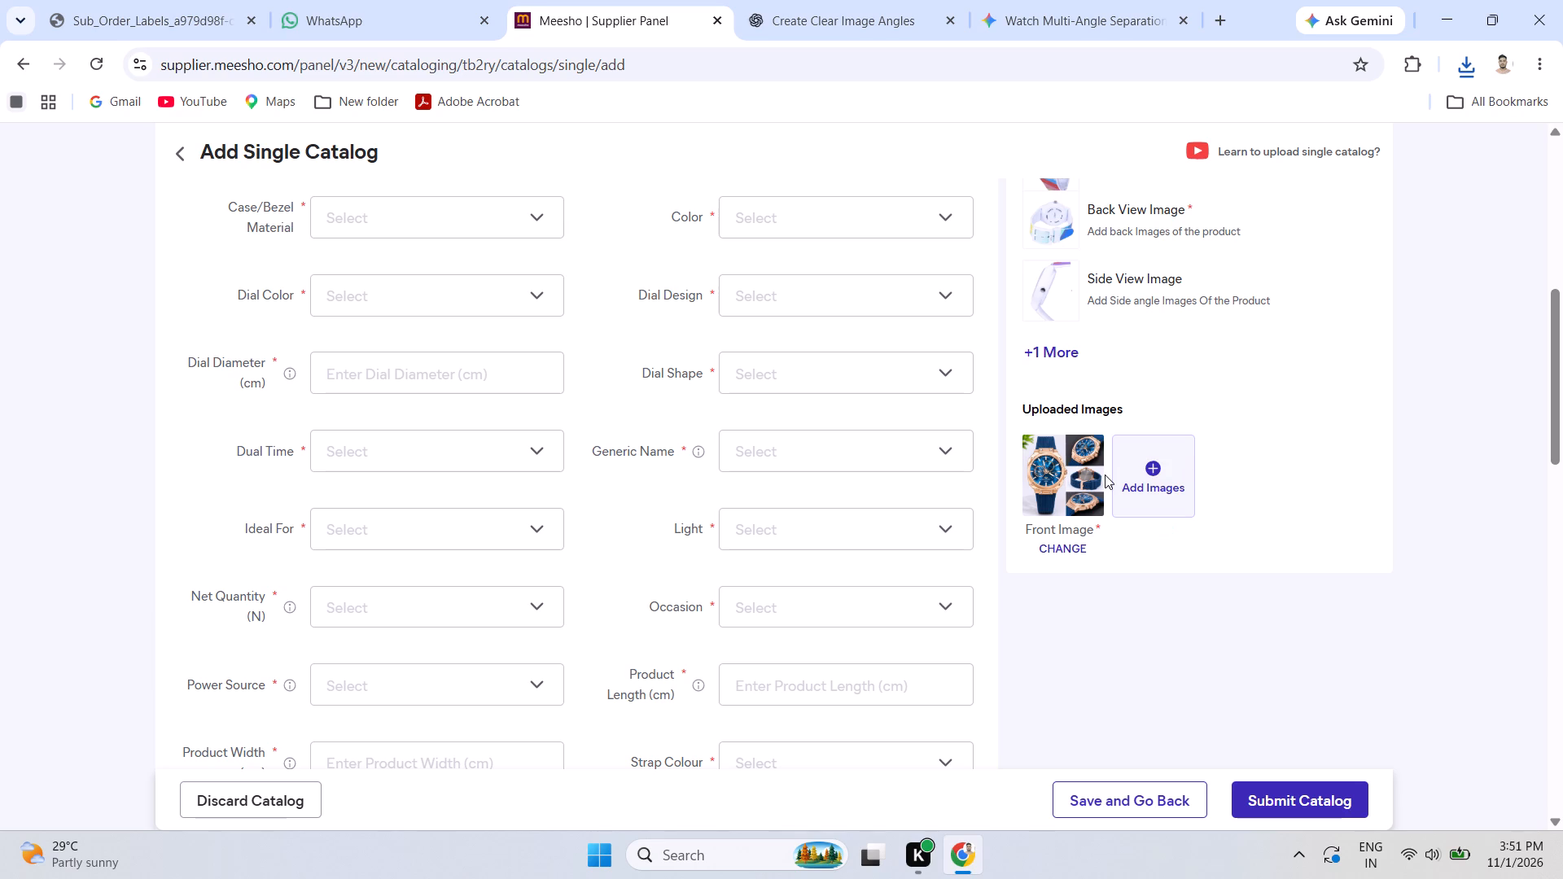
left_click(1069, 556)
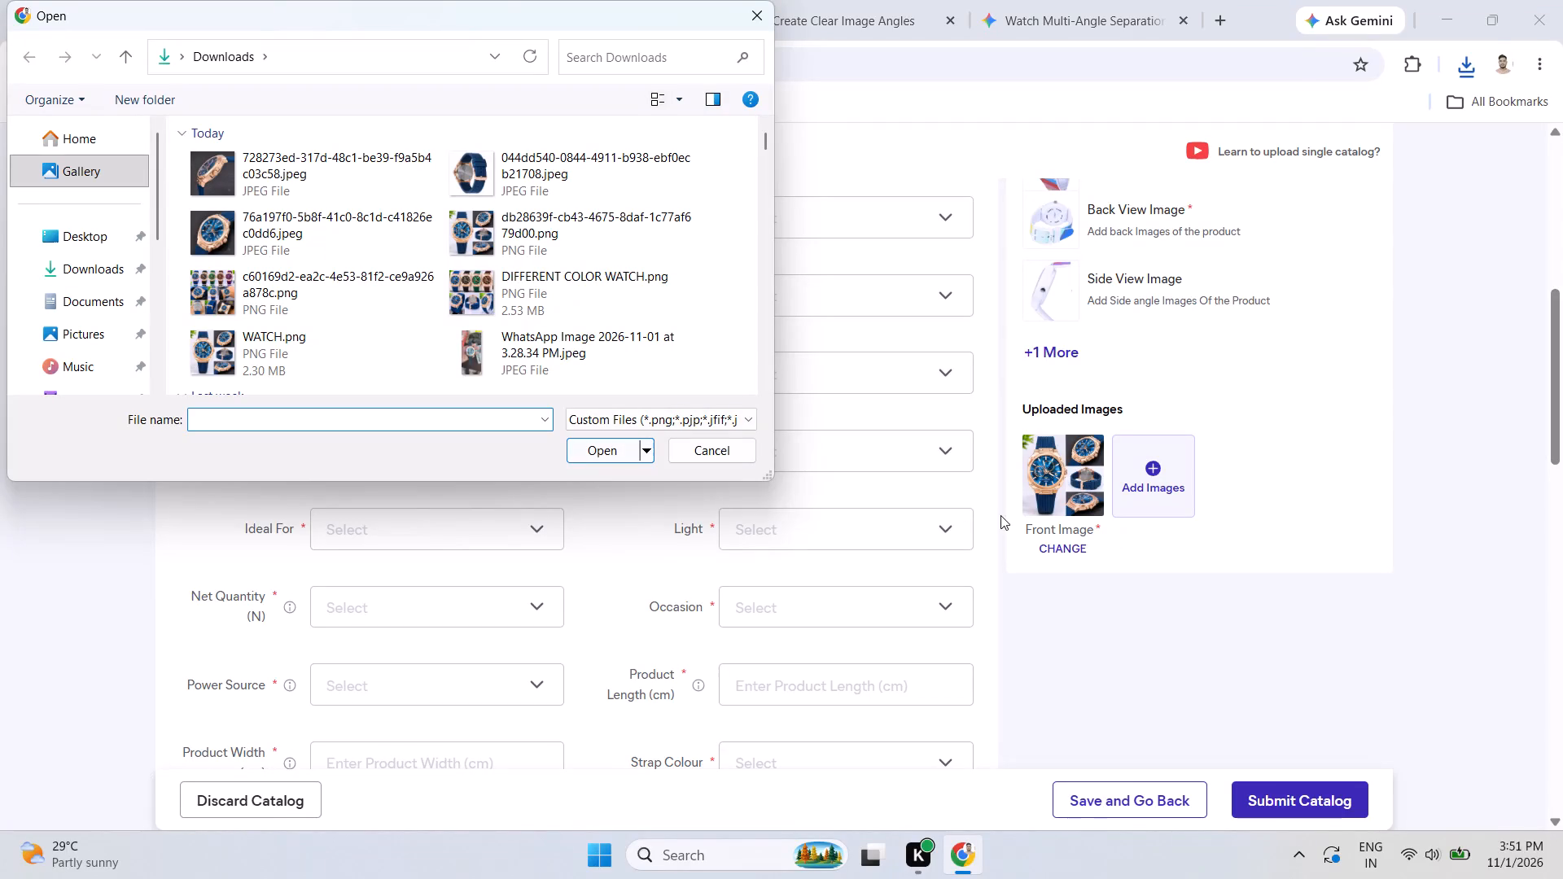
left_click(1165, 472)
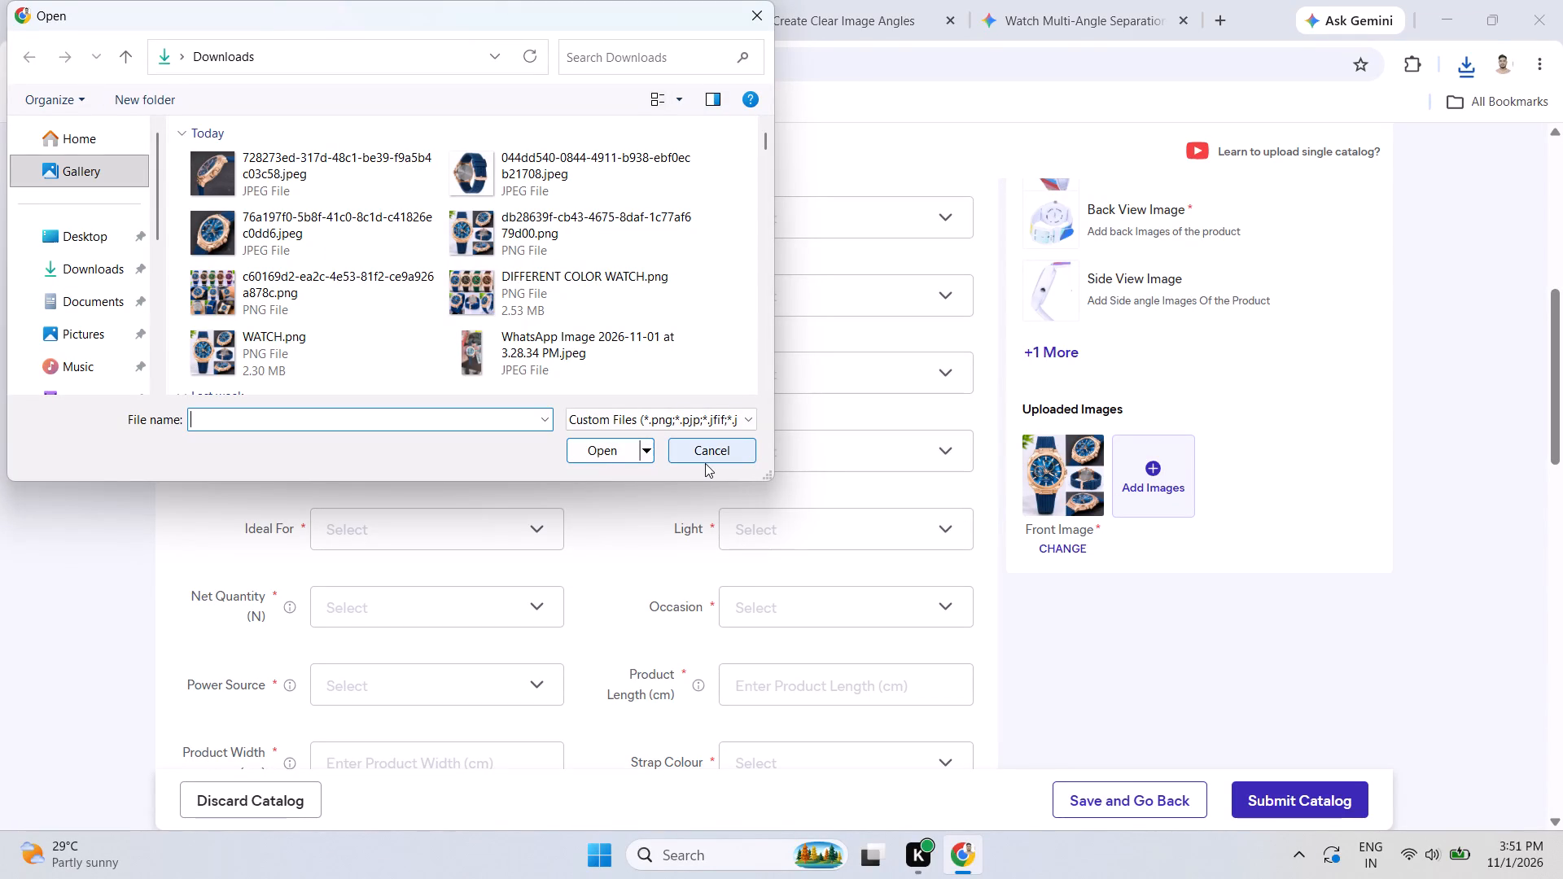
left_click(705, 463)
Add the three saved Gemini JPEGs of the side profile, back case and dial close-up to the catalog's uploaded images.
left_click(1149, 483)
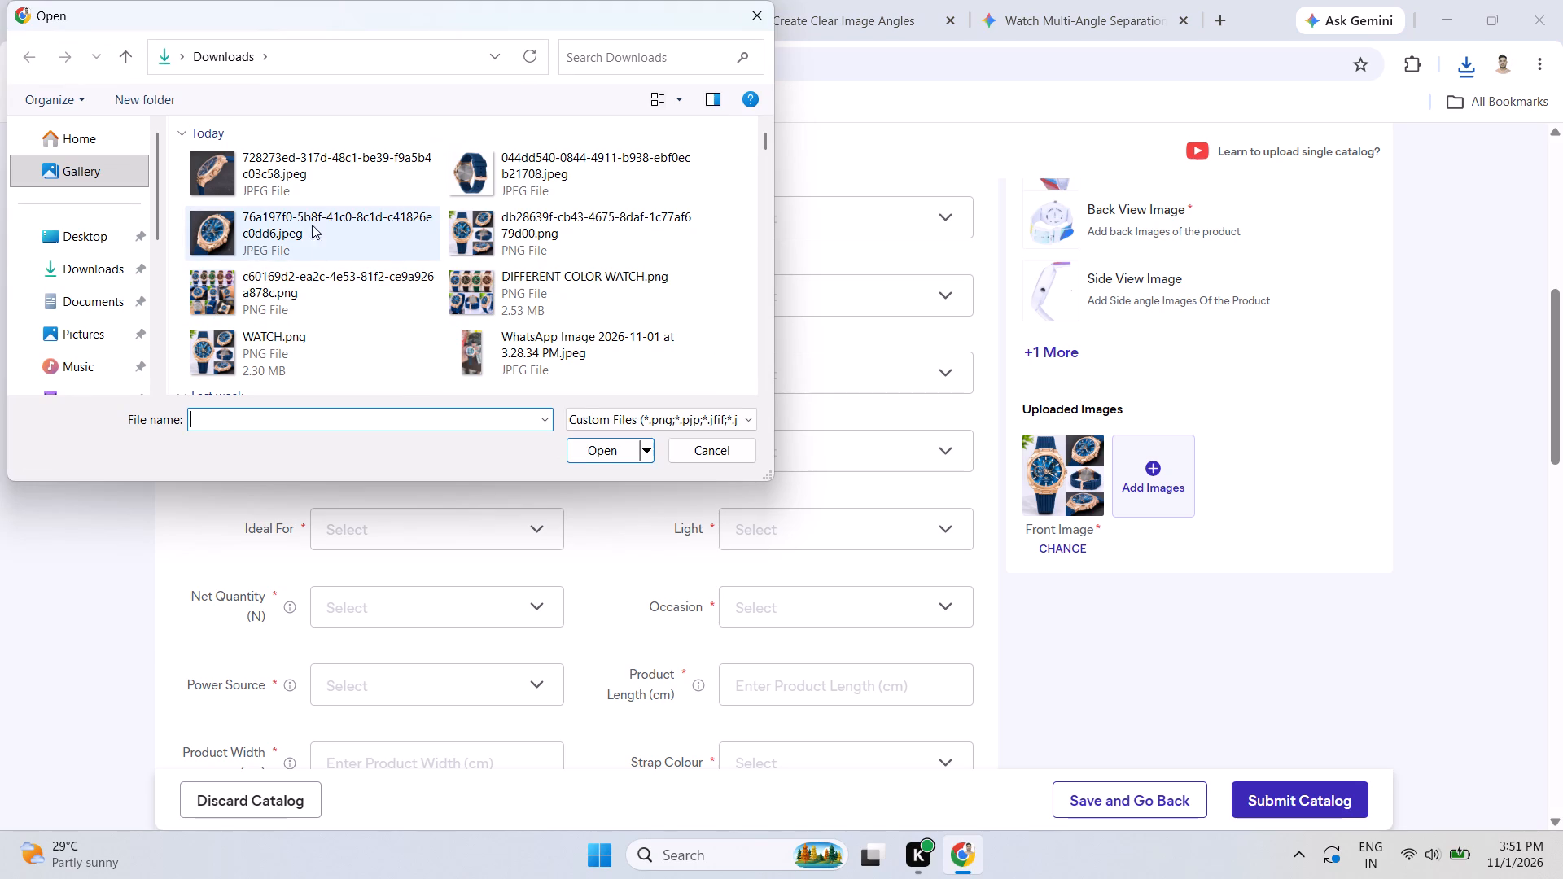
key("ctrl+s")
key("ctrl+s")
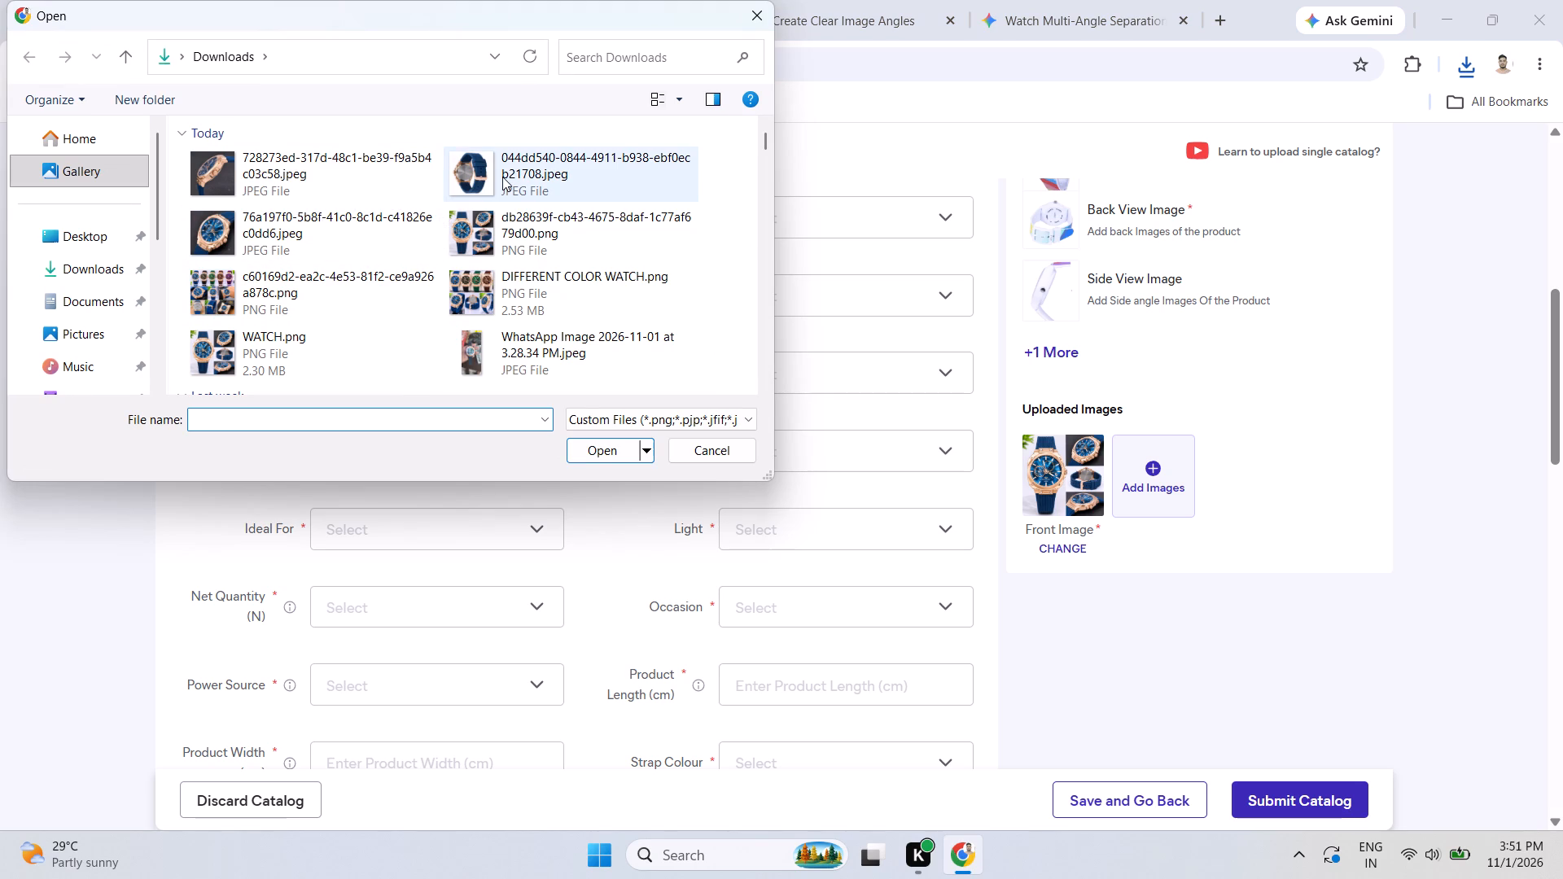
left_click(498, 192, "ctrl")
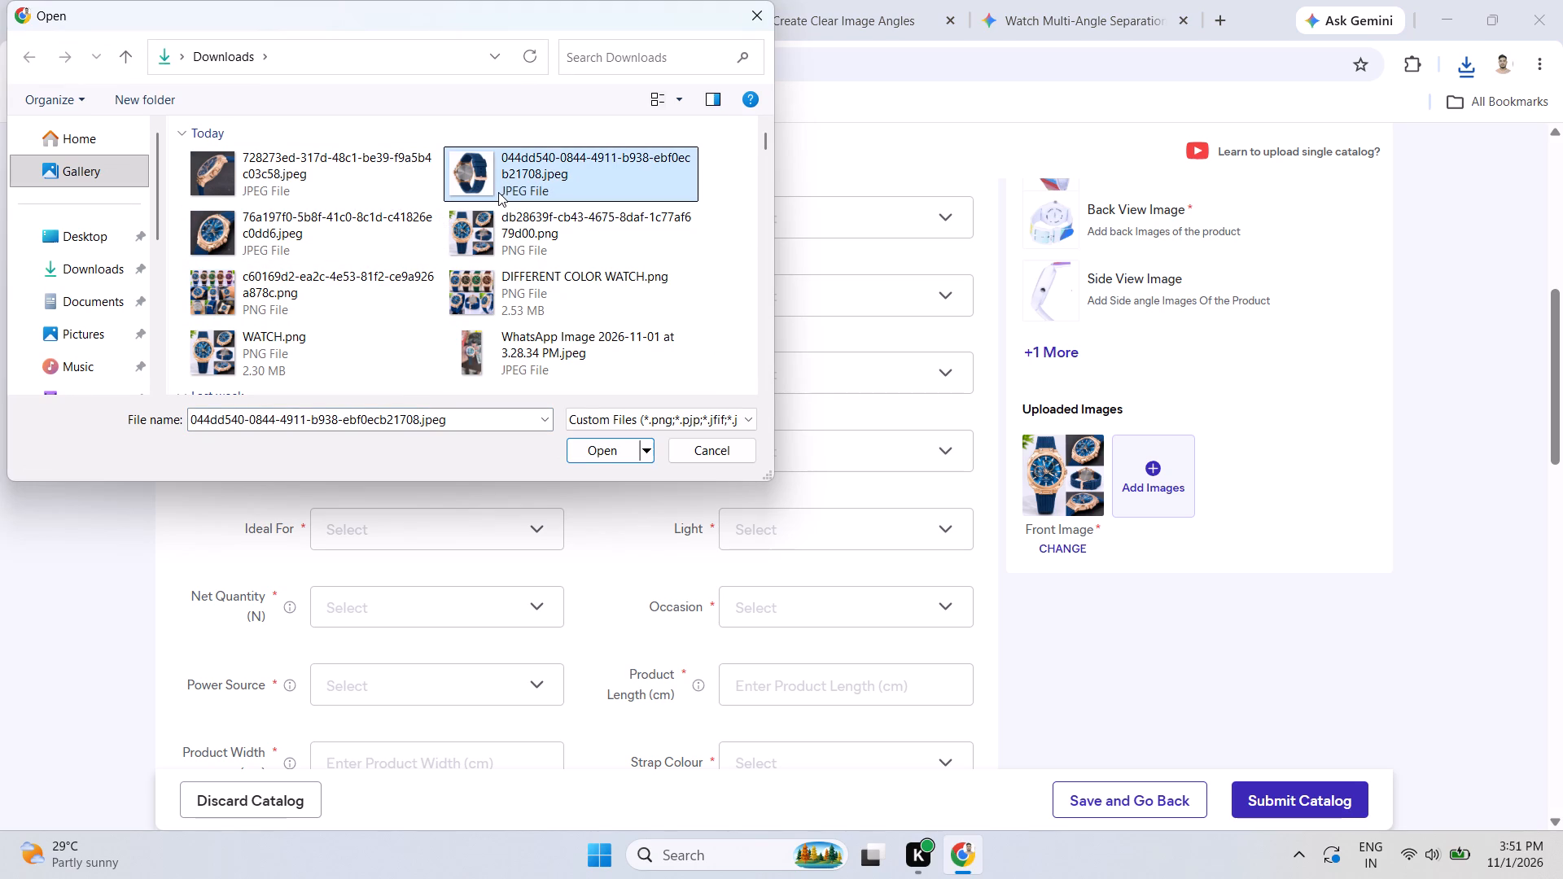
key("ctrl+s")
key("ctrl+s")
left_click(383, 192, "ctrl")
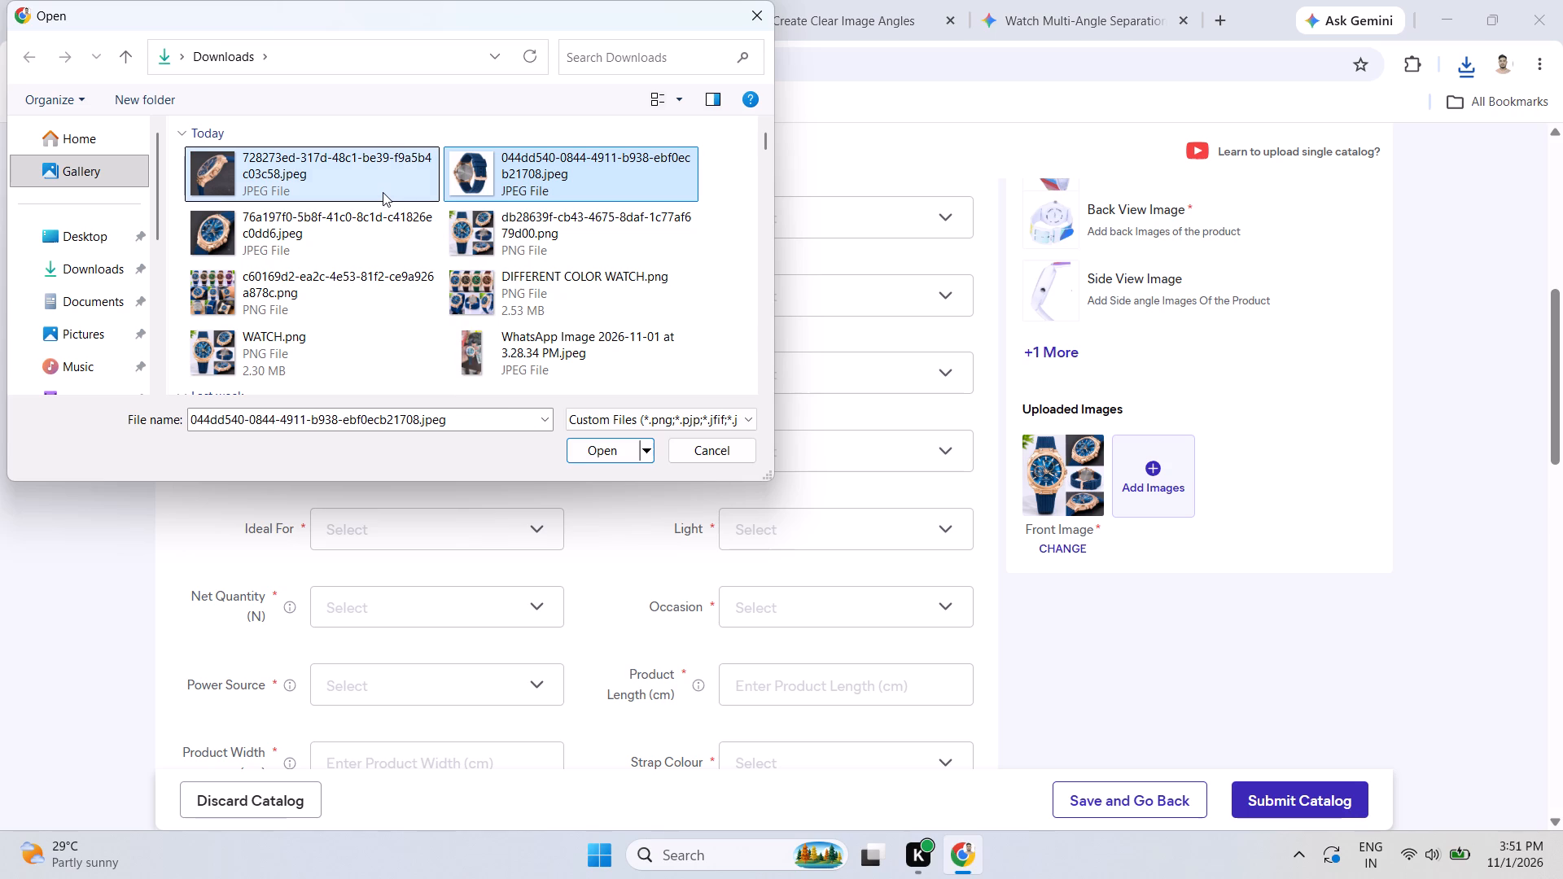
key("ctrl+s")
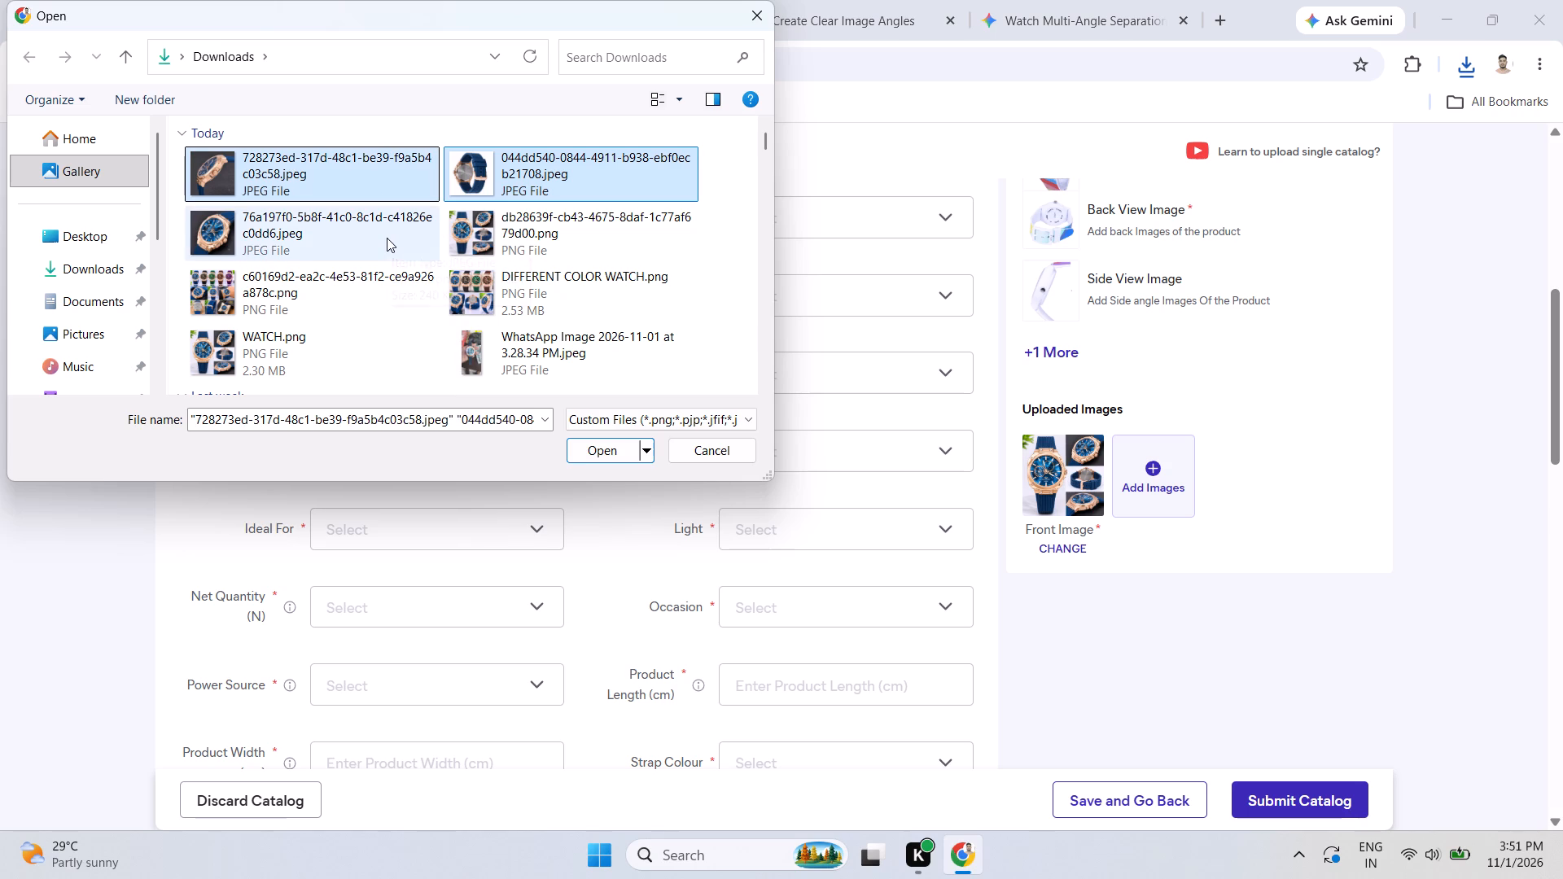
left_click(387, 238, "ctrl")
key("ctrl+s")
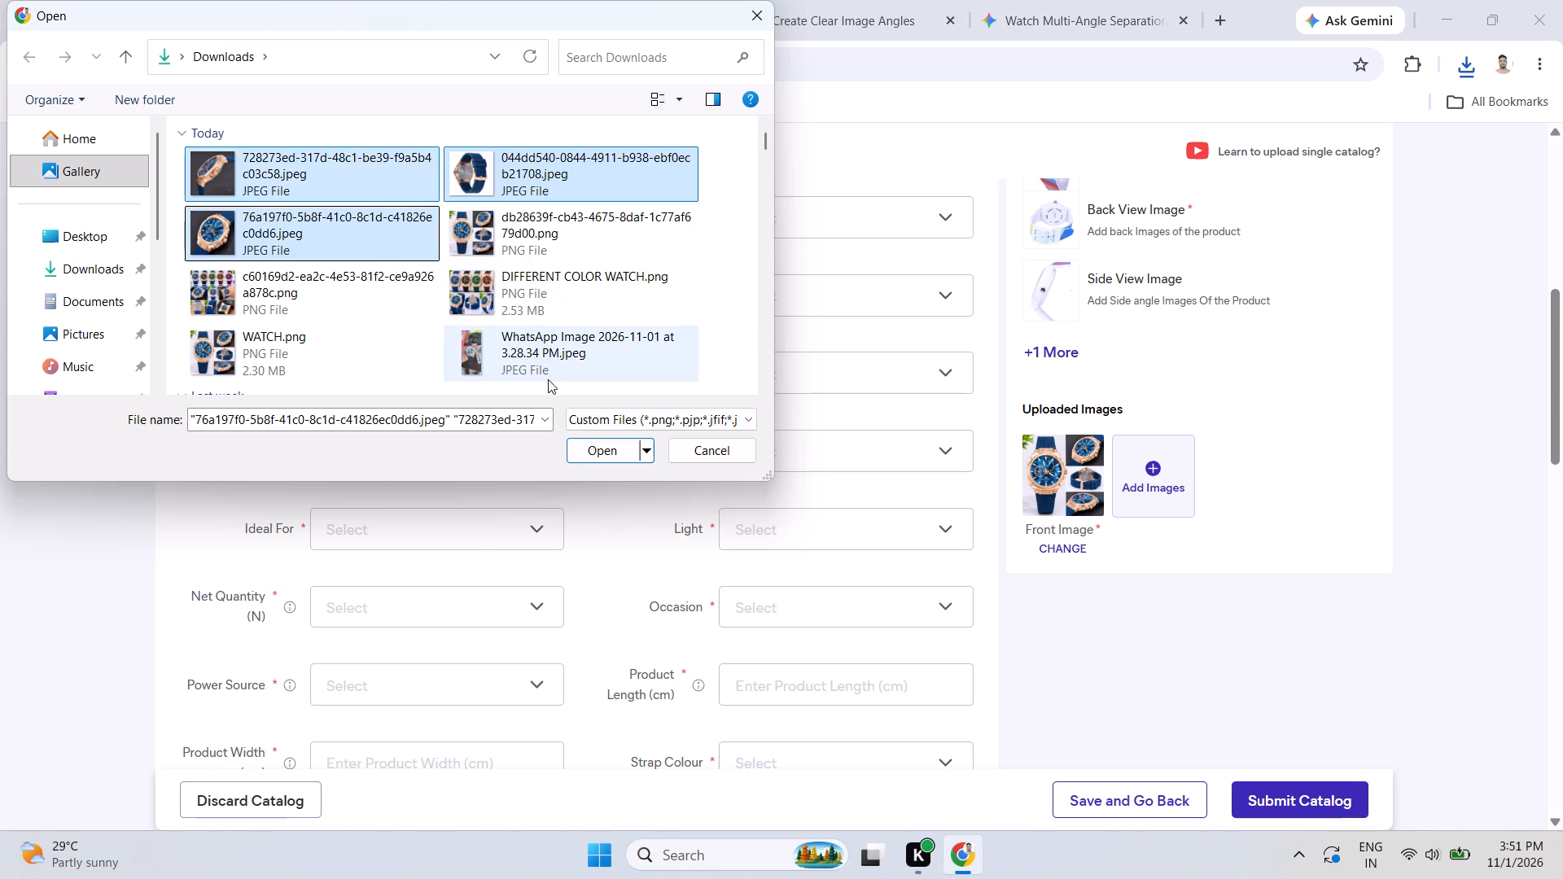
left_click(594, 467)
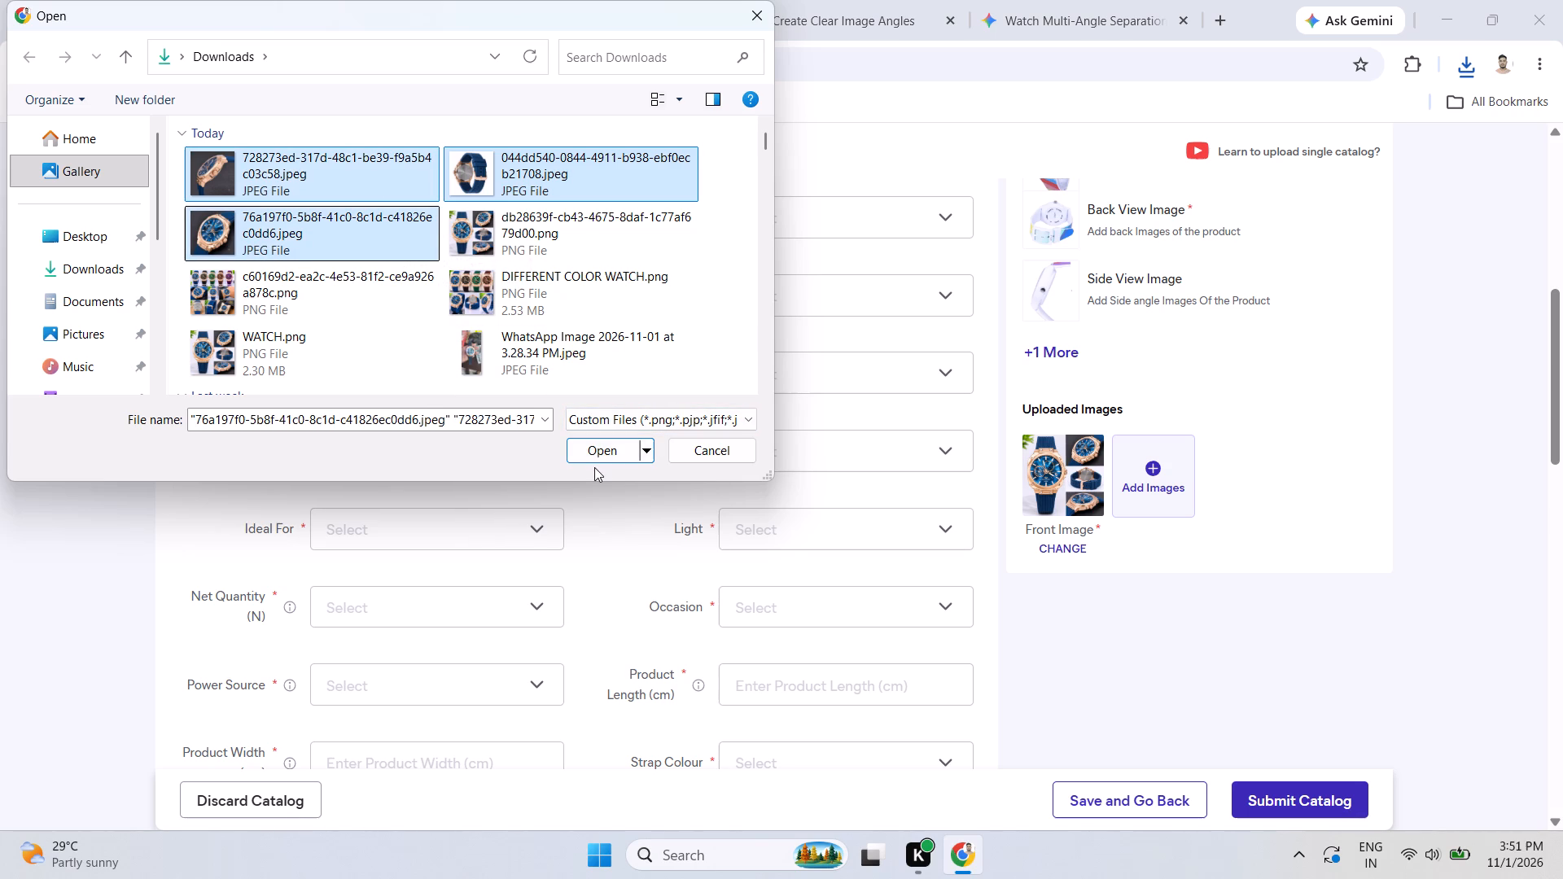
left_click(599, 452)
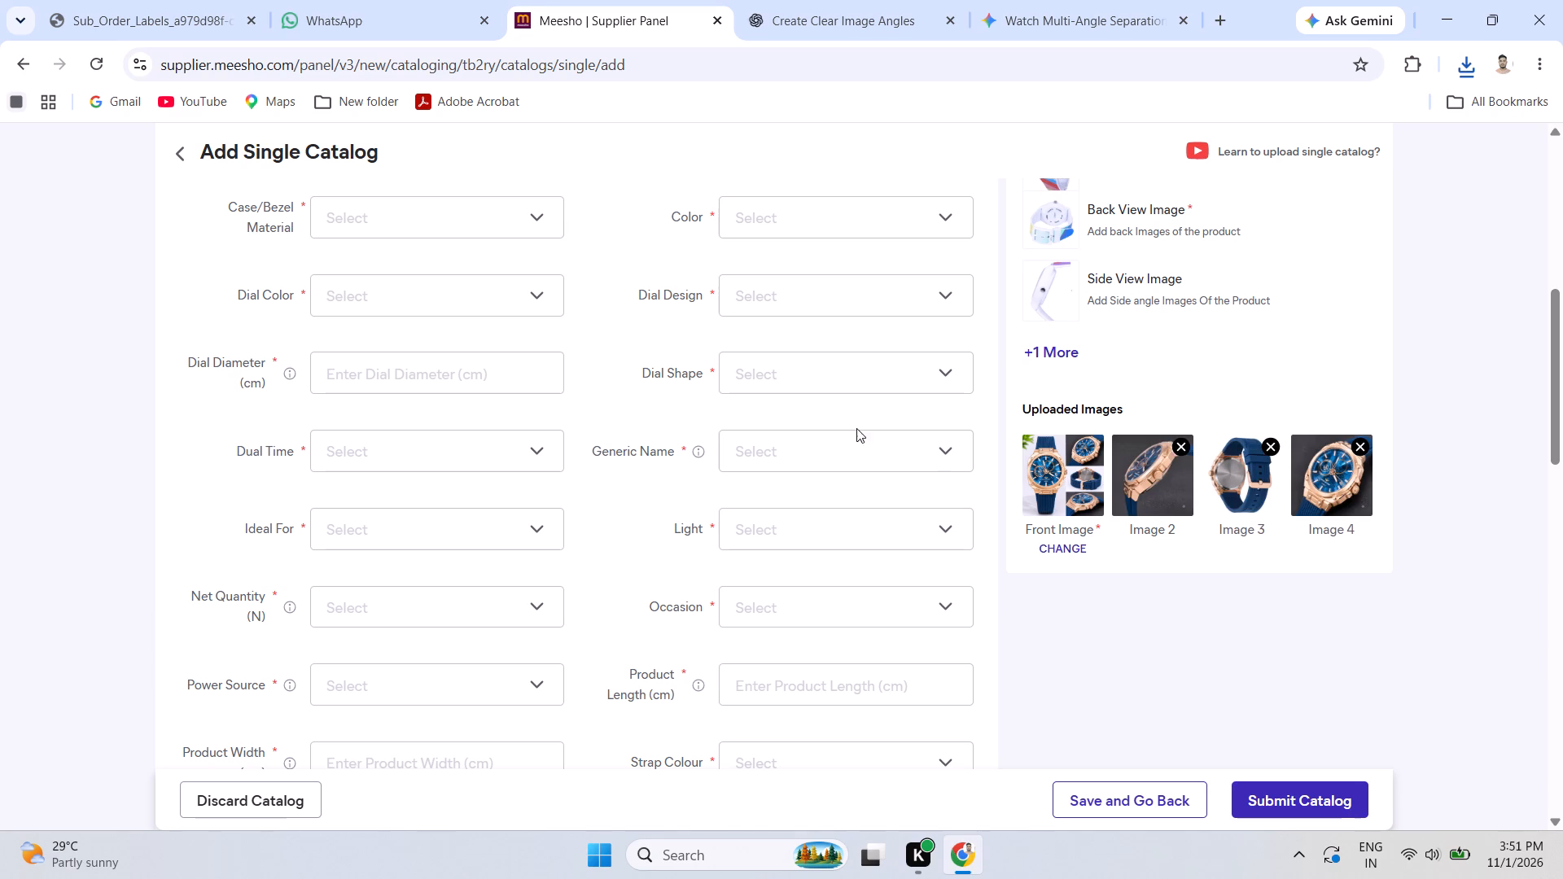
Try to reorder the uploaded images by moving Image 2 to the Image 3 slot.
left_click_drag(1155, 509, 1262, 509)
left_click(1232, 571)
Examine the catalog's image guidelines, the required views against the uploaded images, and the product details form.
scroll(1101, 417, "up", 2)
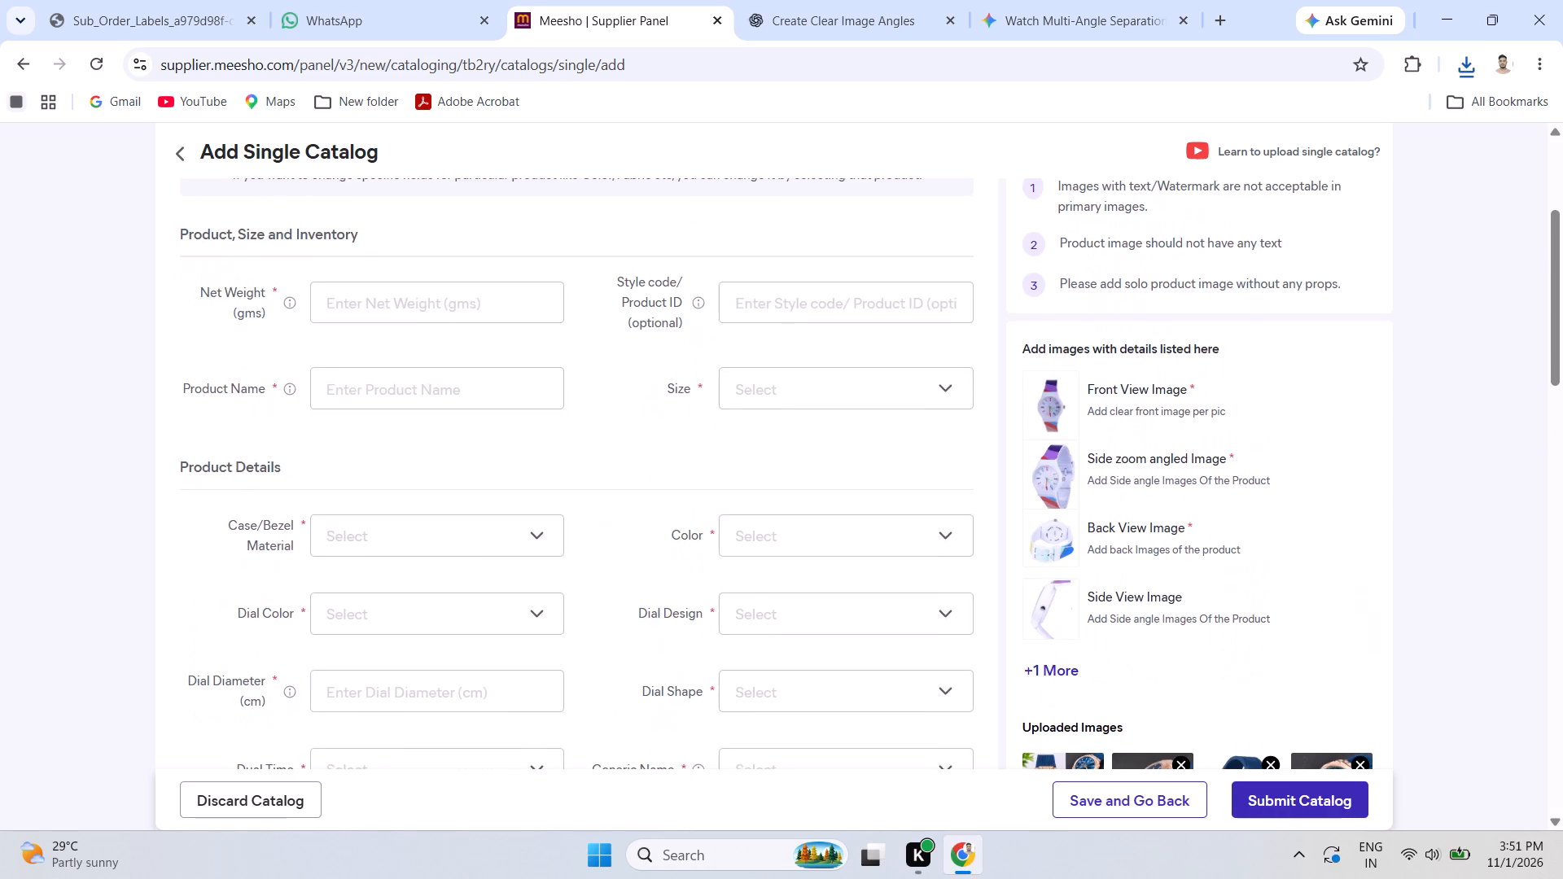
scroll(1101, 417, "down", 2)
scroll(1101, 417, "up", 1)
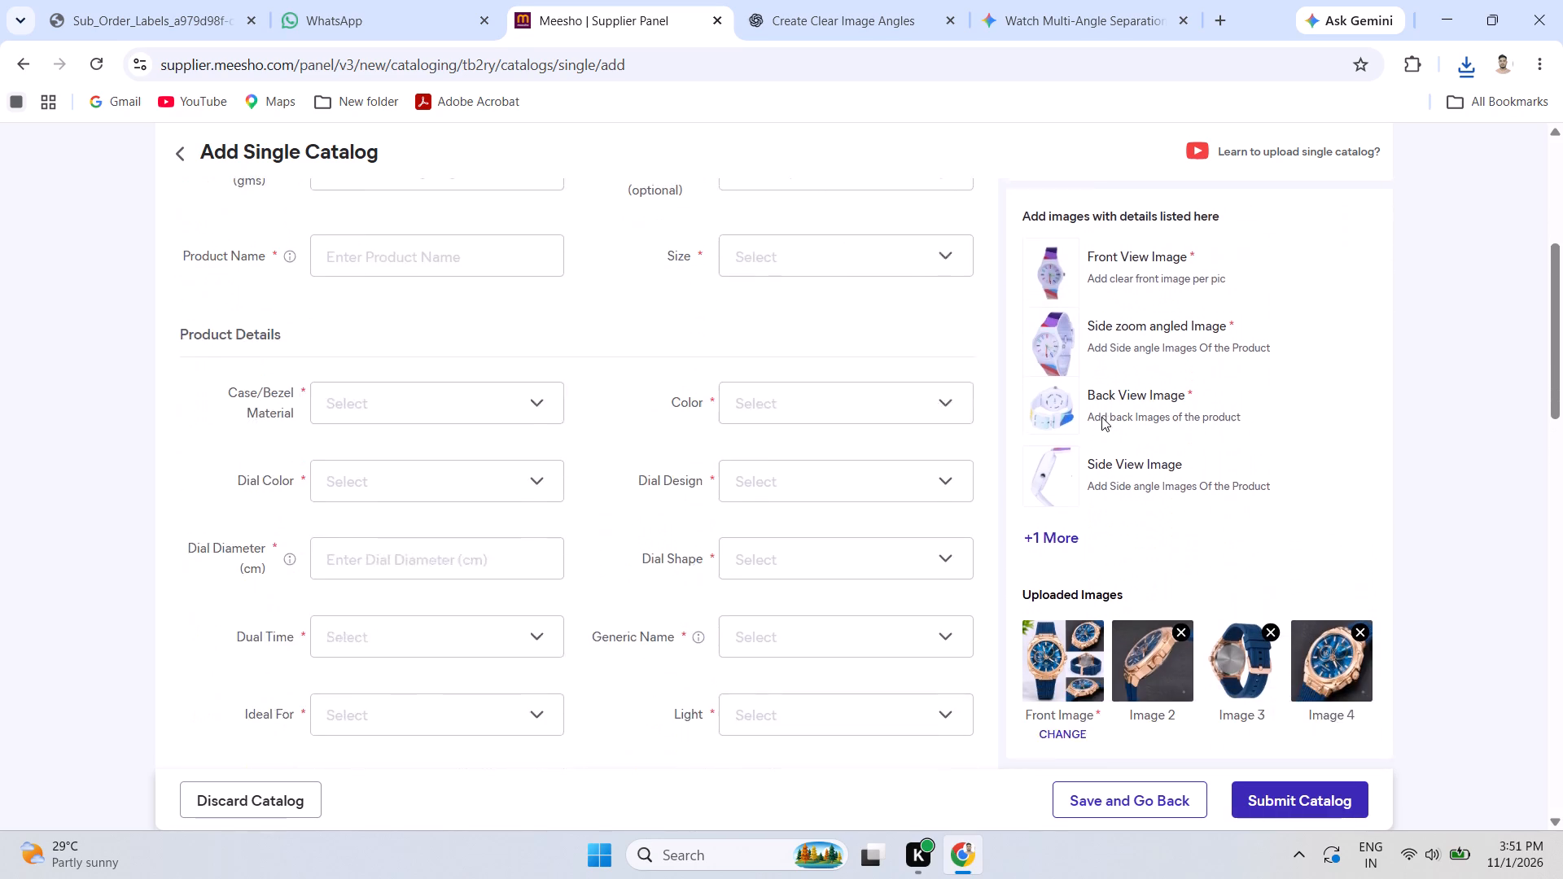
scroll(1101, 417, "up", 1)
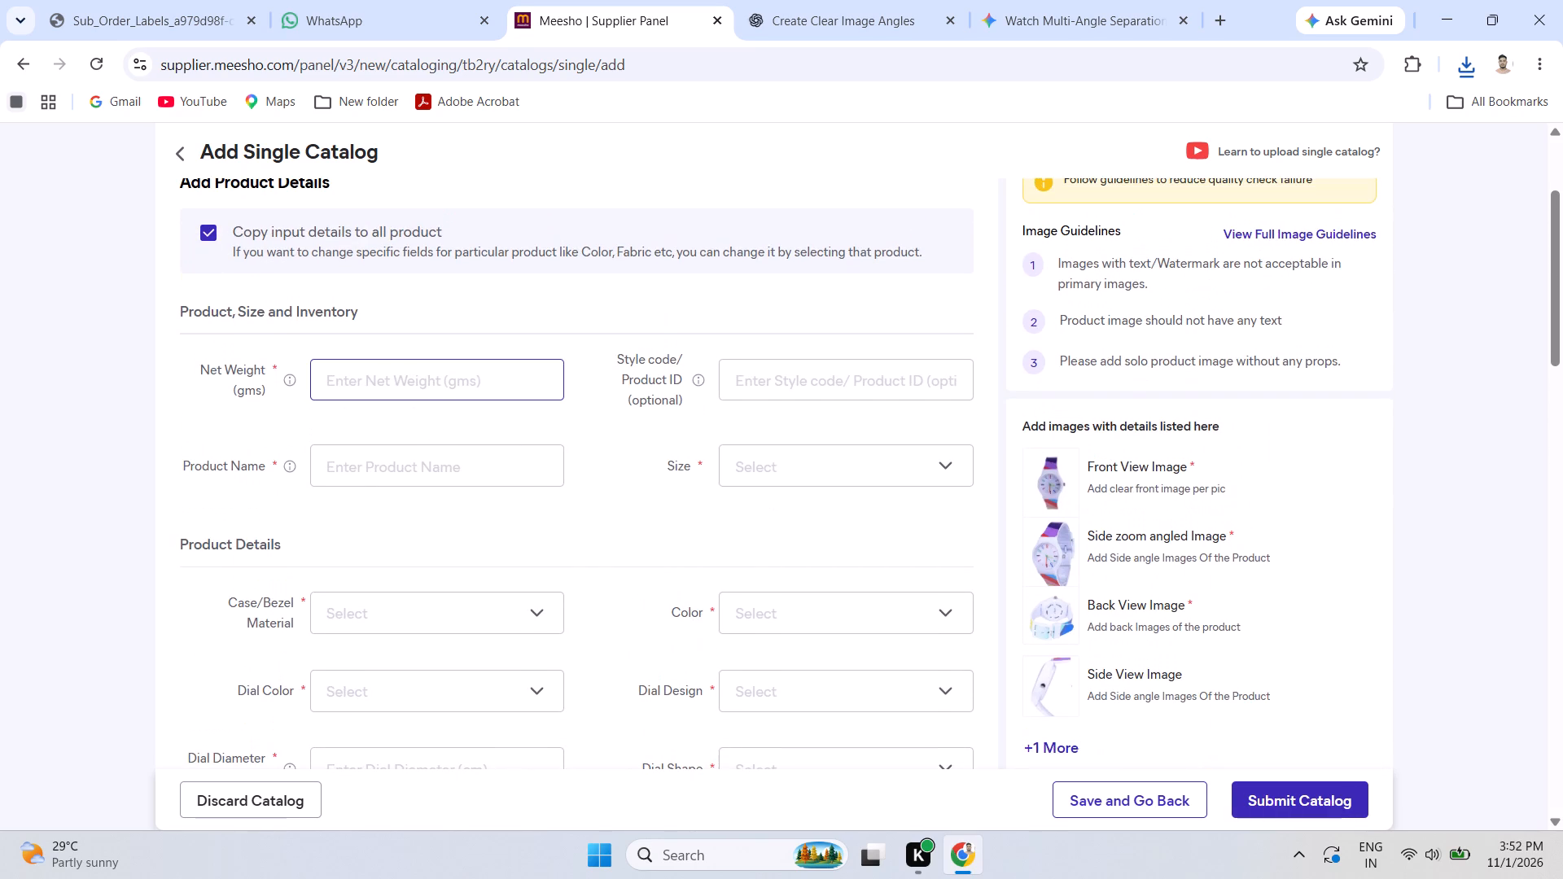
scroll(449, 379, "up", 2)
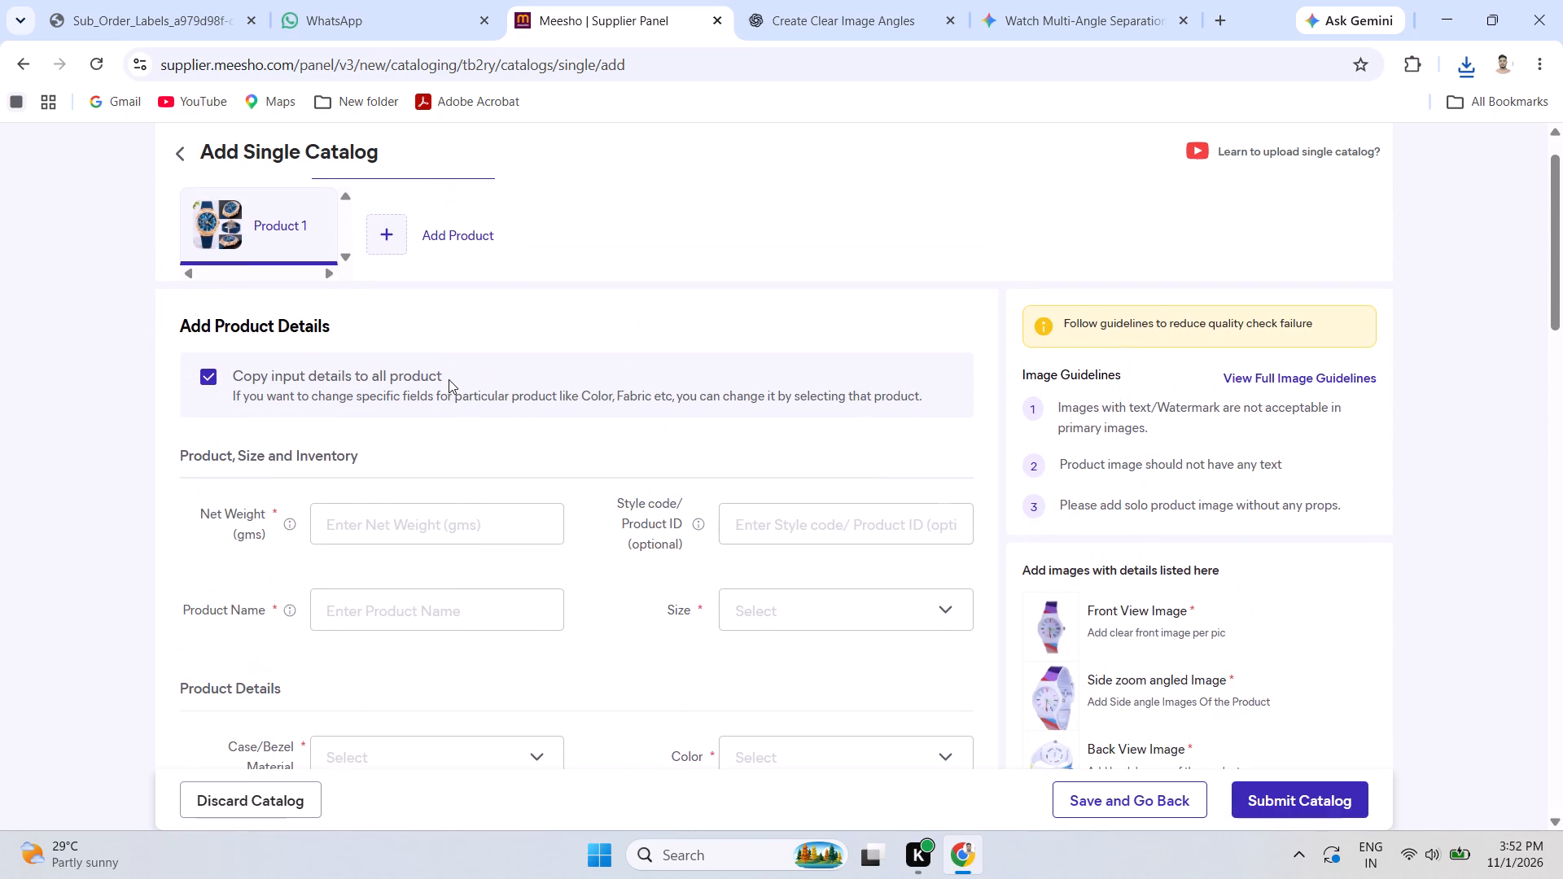
scroll(449, 379, "up", 2)
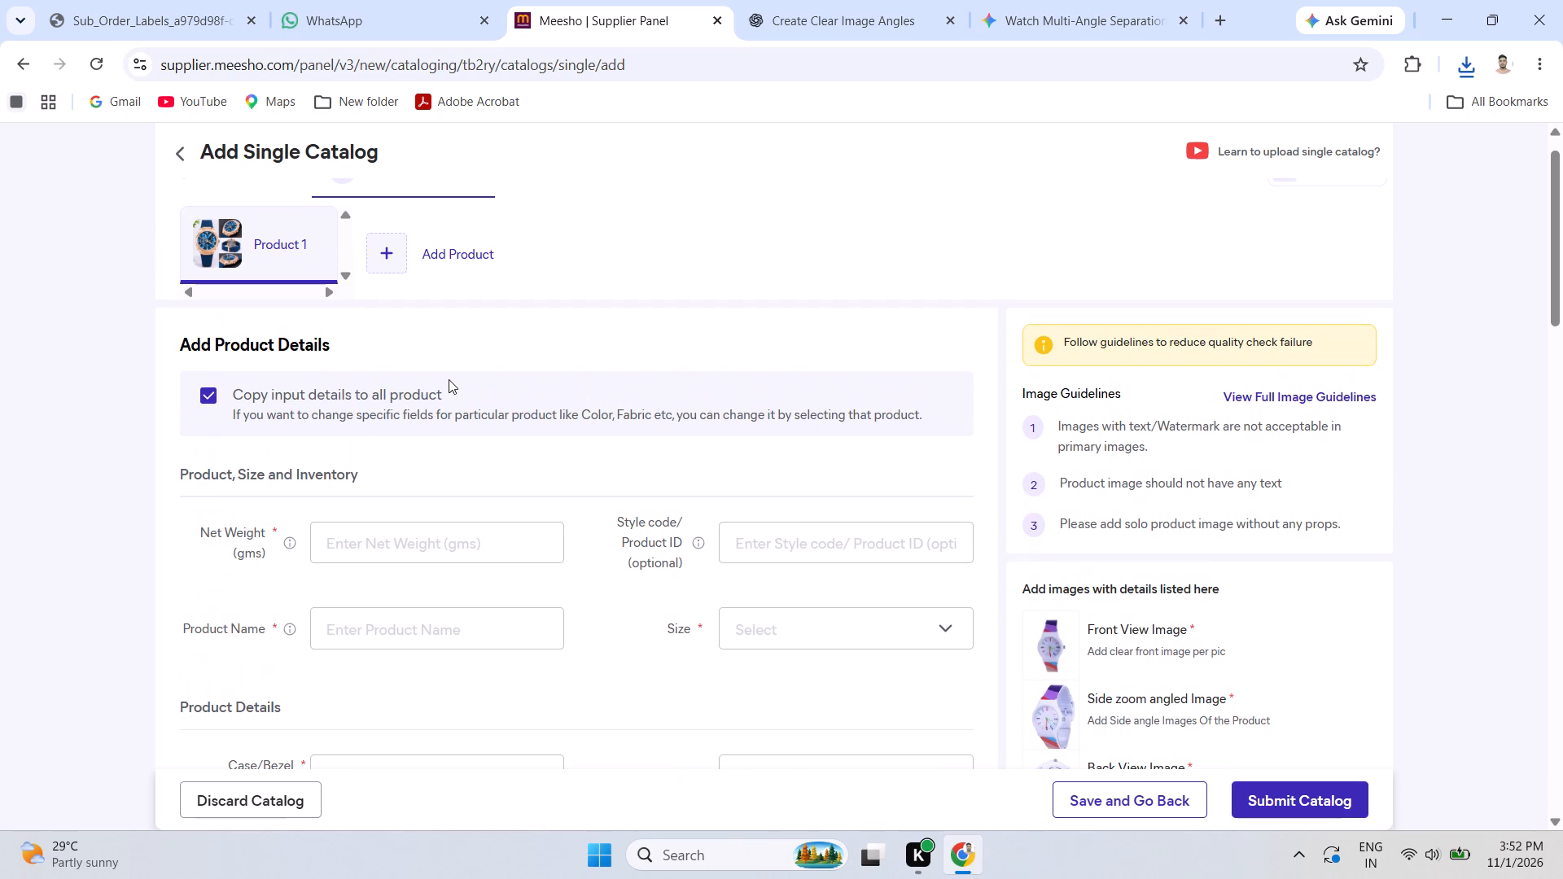
Open the image selection for adding another product to the single catalog.
left_click(396, 256)
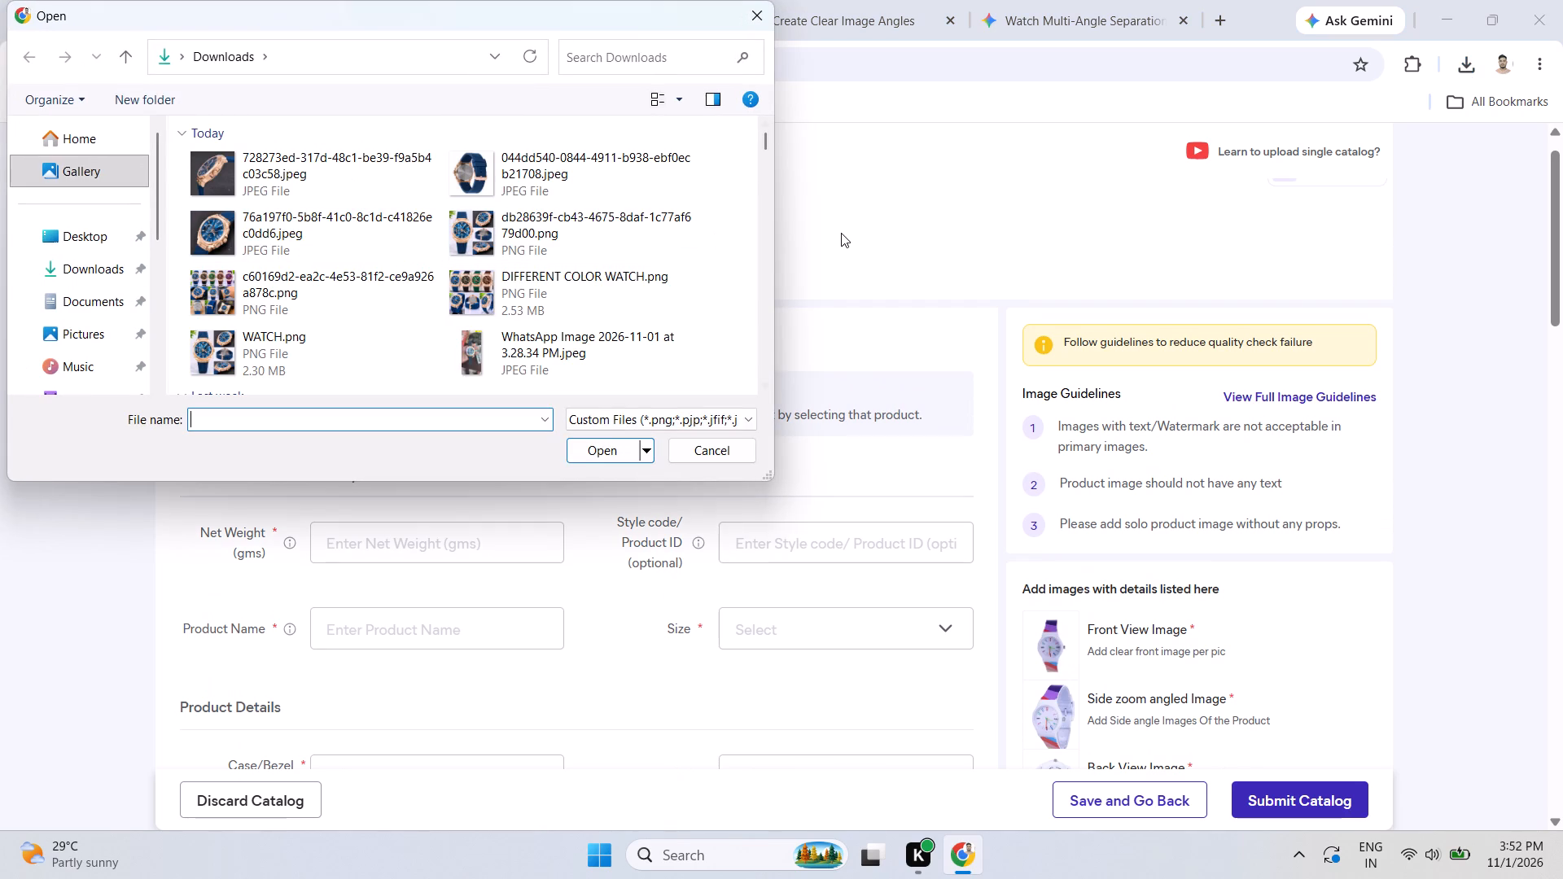
left_click(841, 233)
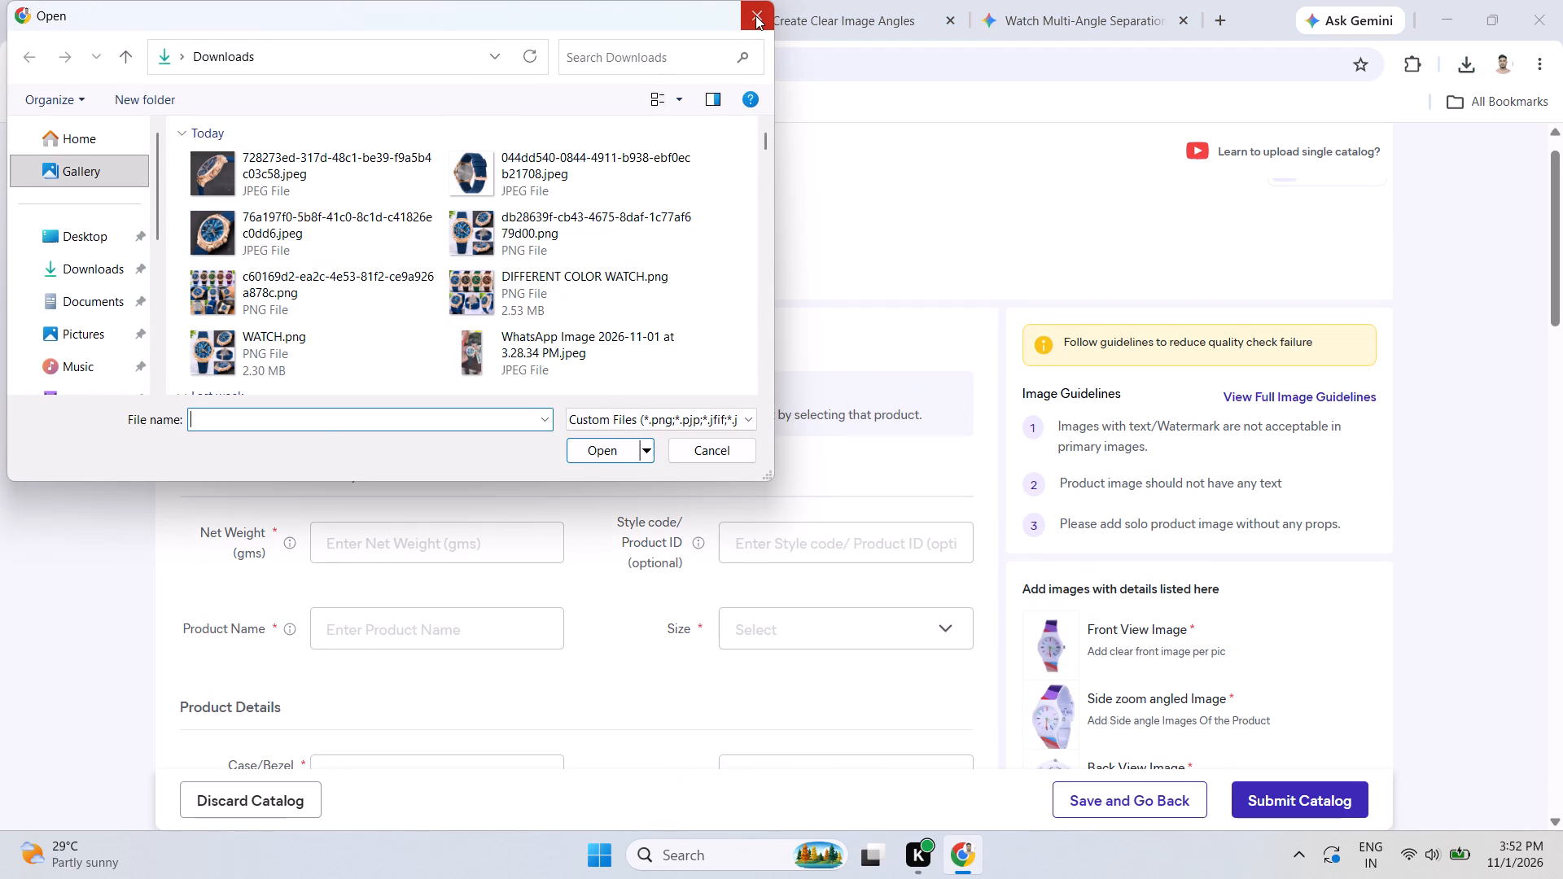
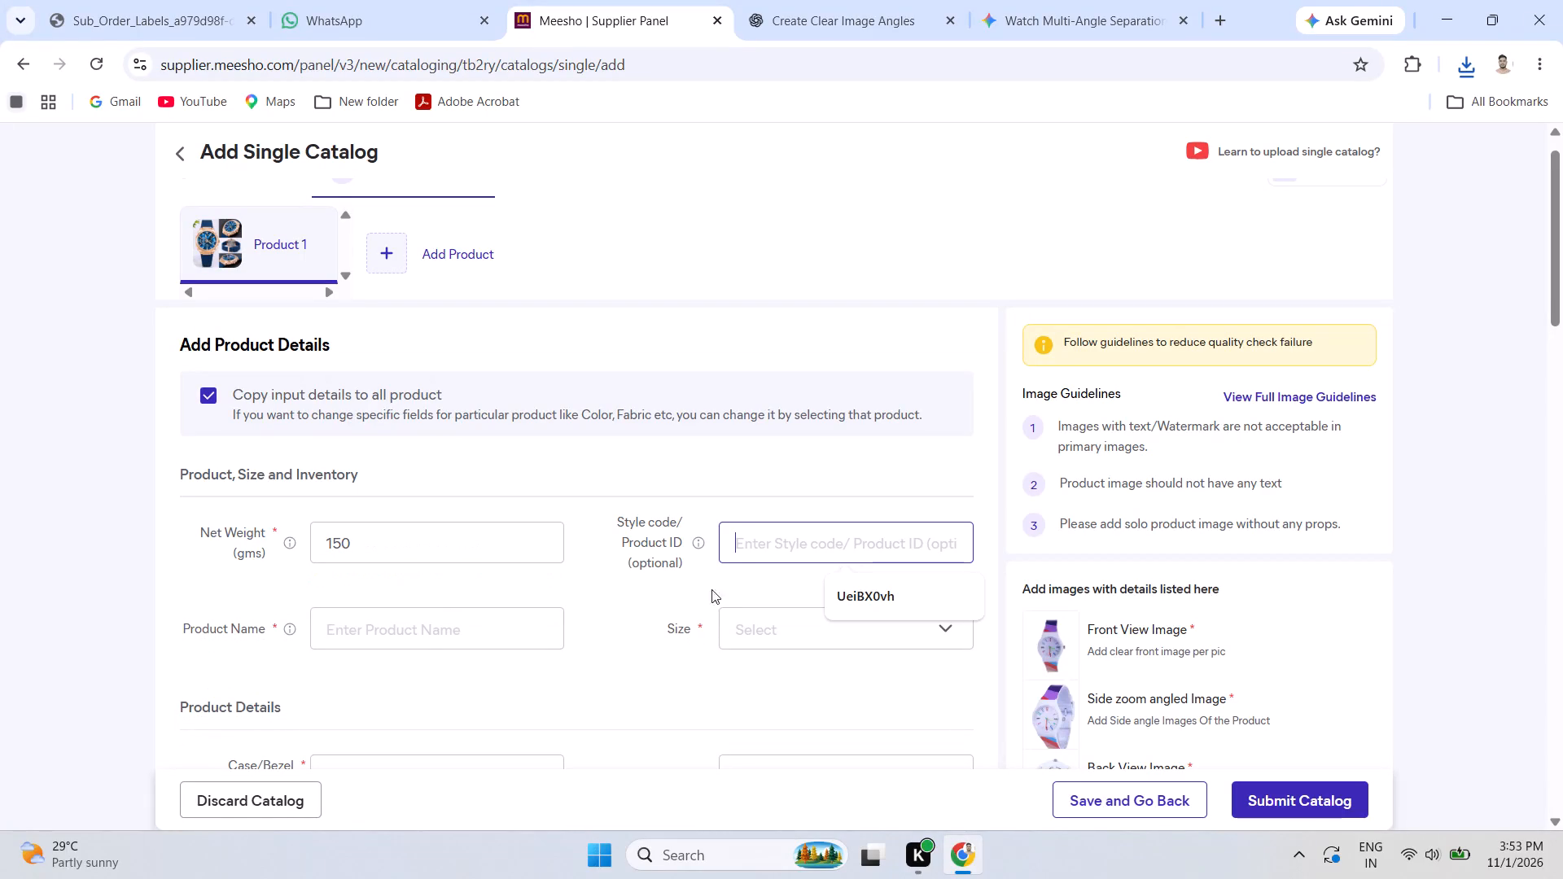
Open the empty Product Name field for editing in the Product, Size and Inventory details of Product 1.
left_click(493, 630)
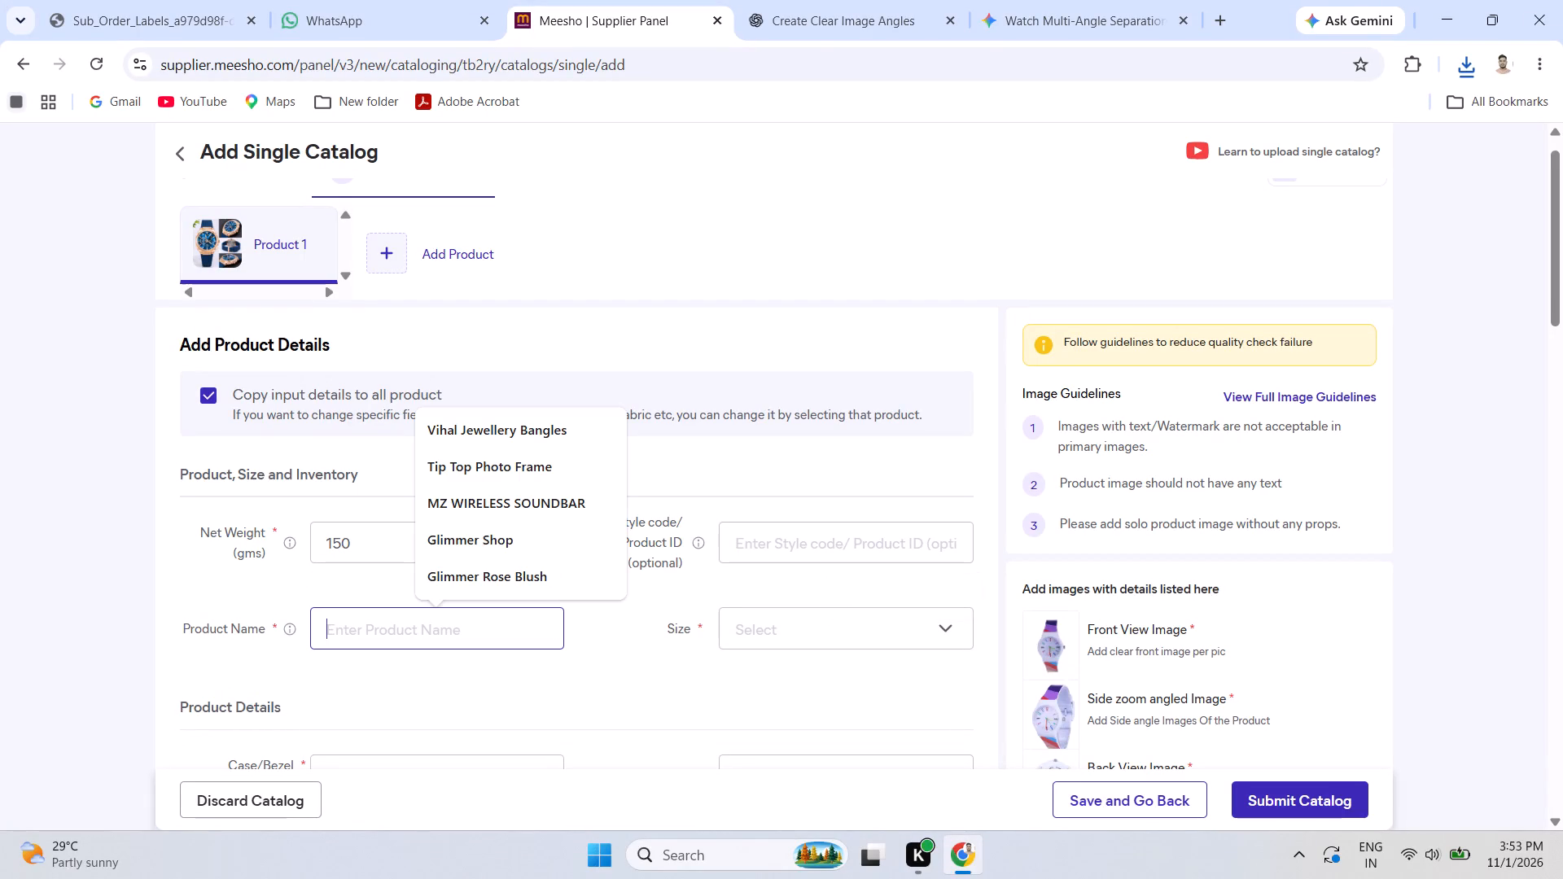
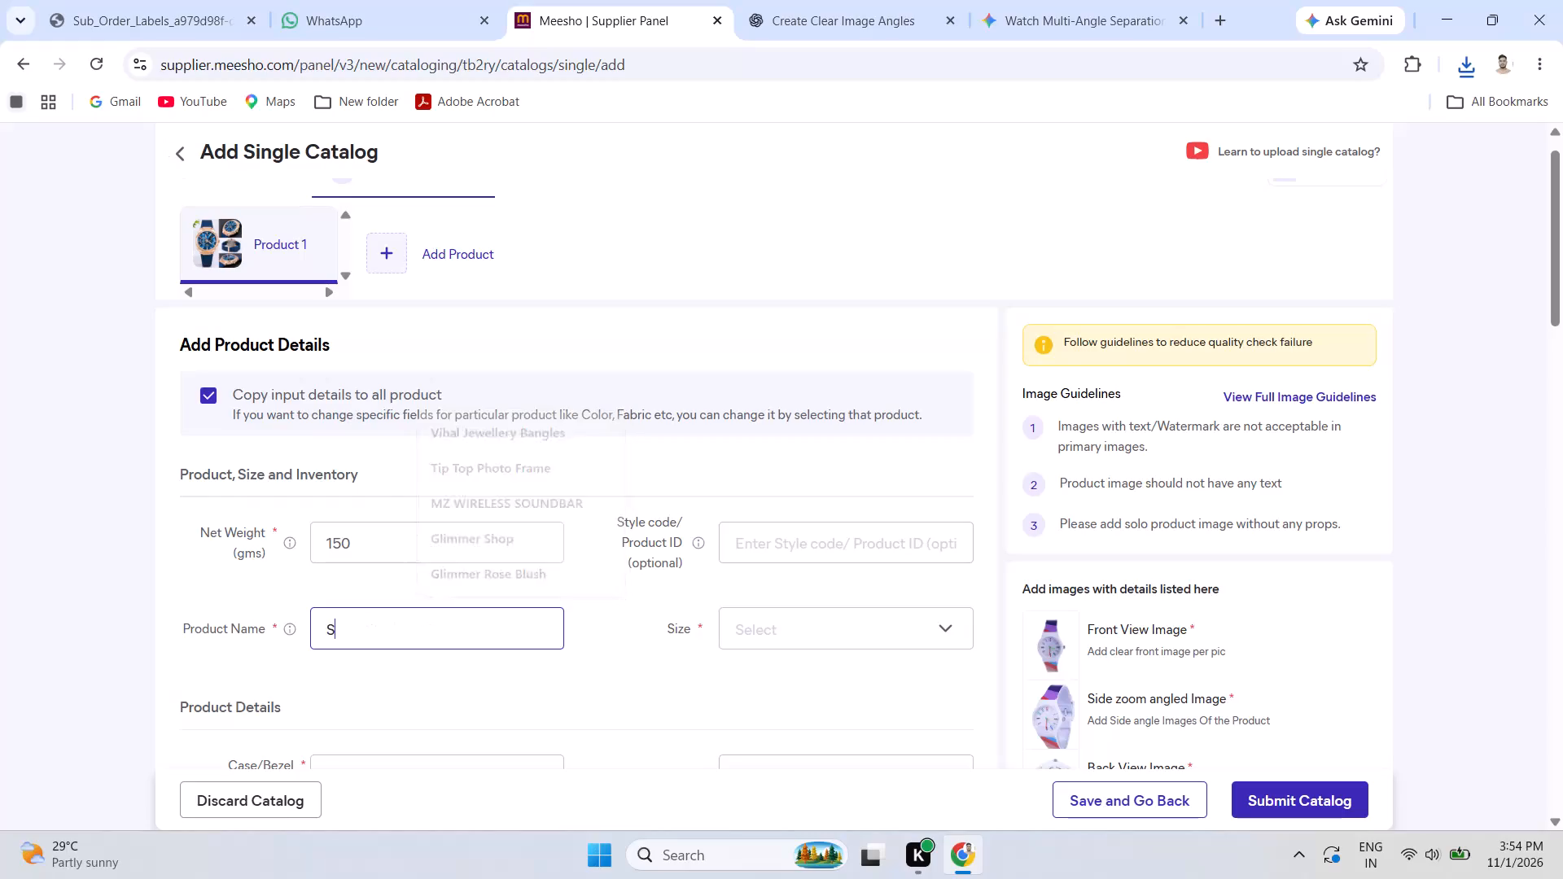
Enter "Wrist Watch Super Speed" as the product name.
key("BackSpace")
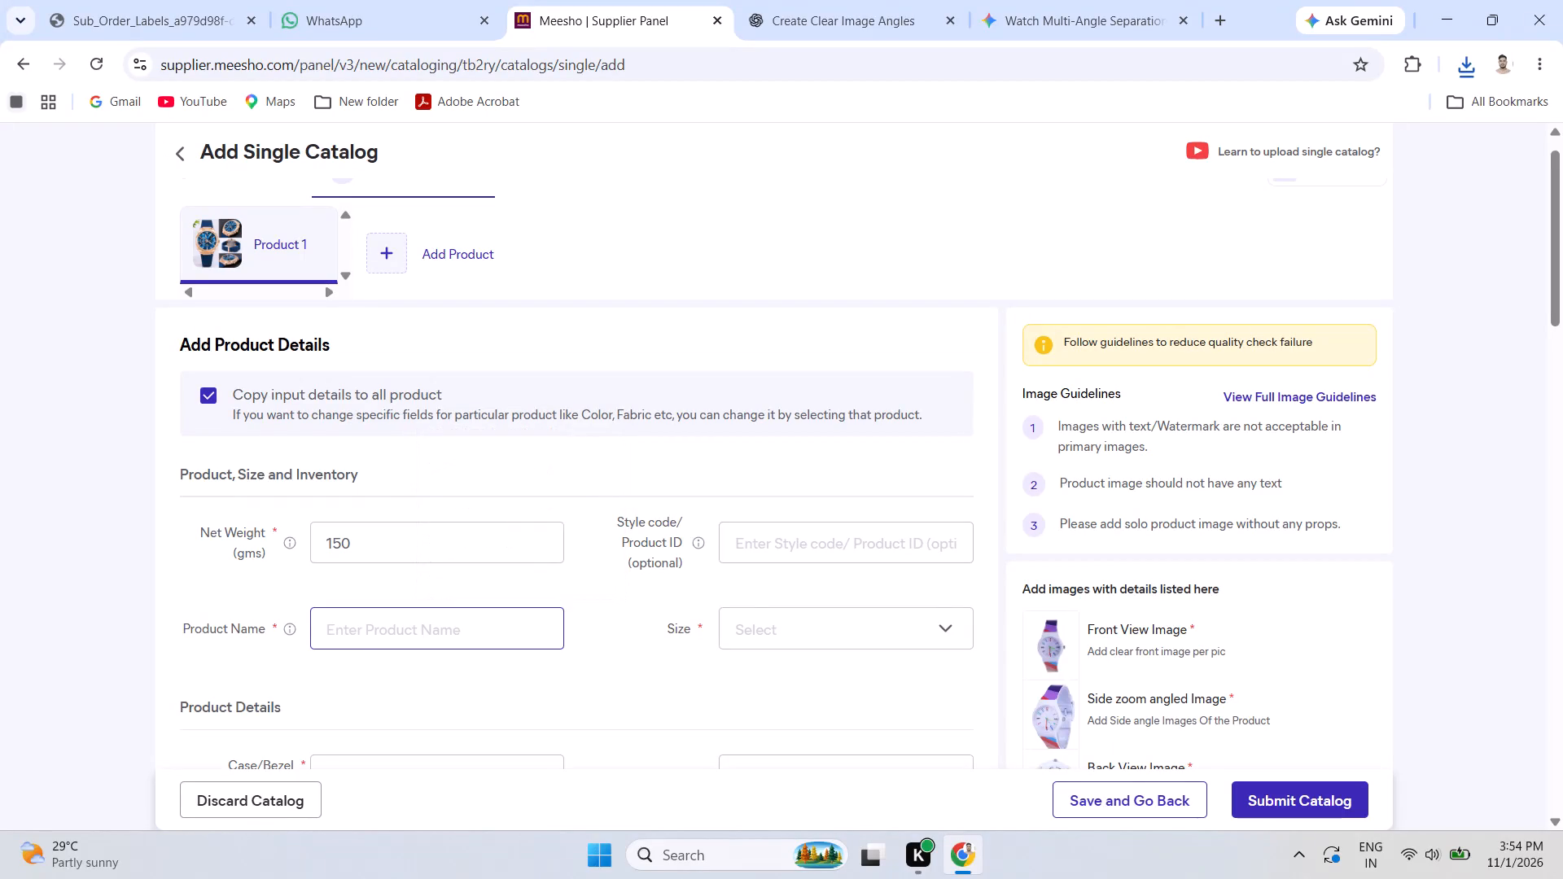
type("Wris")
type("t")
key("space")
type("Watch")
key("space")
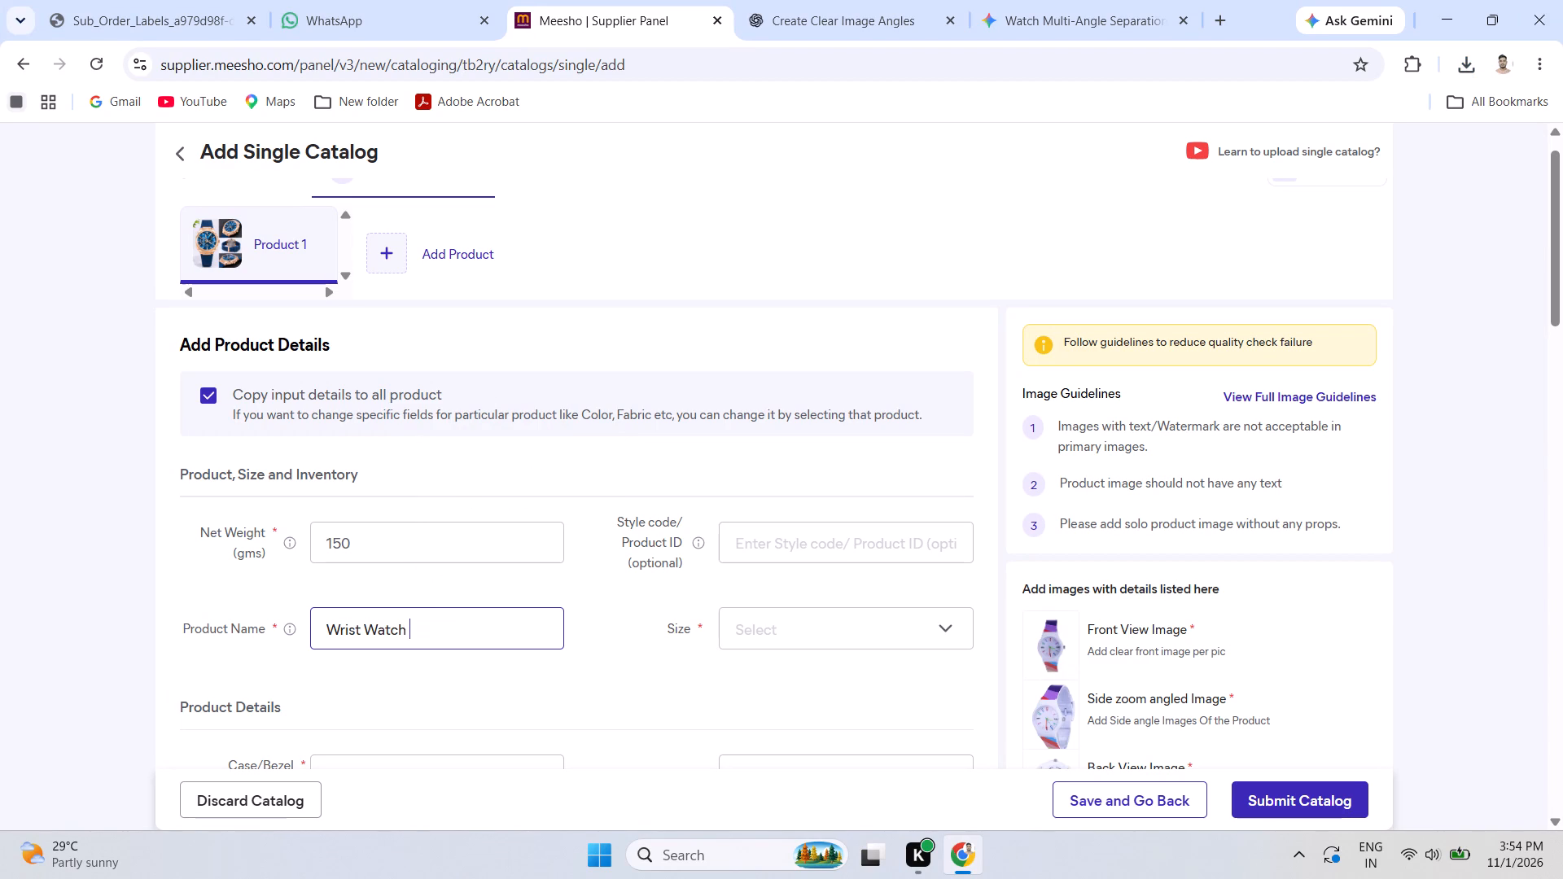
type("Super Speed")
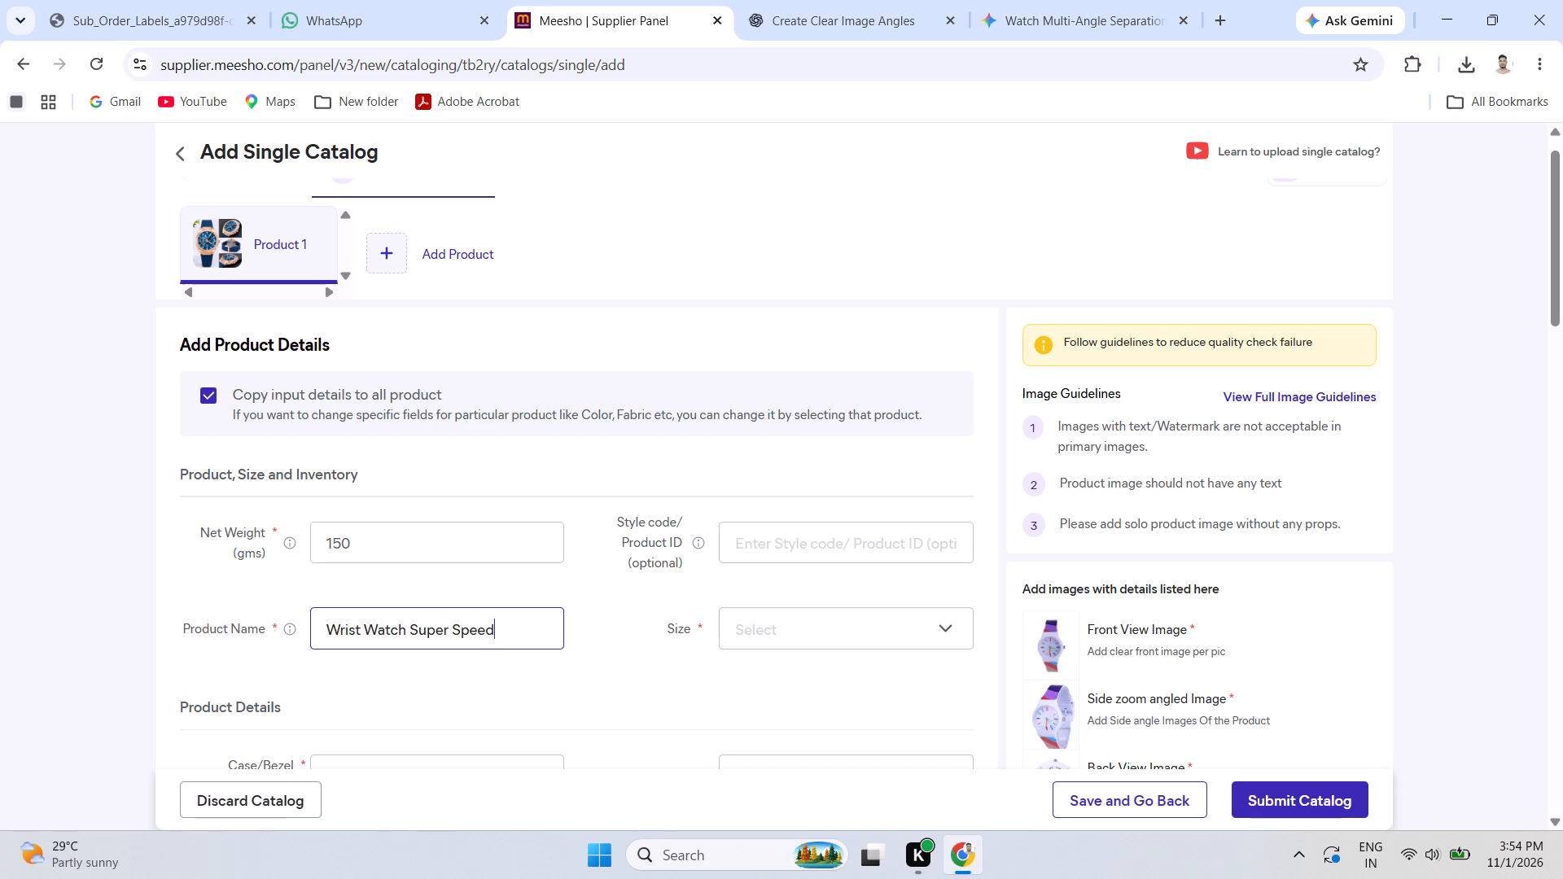
Choose Free Size as the product's size and apply it.
left_click(807, 622)
left_click(816, 689)
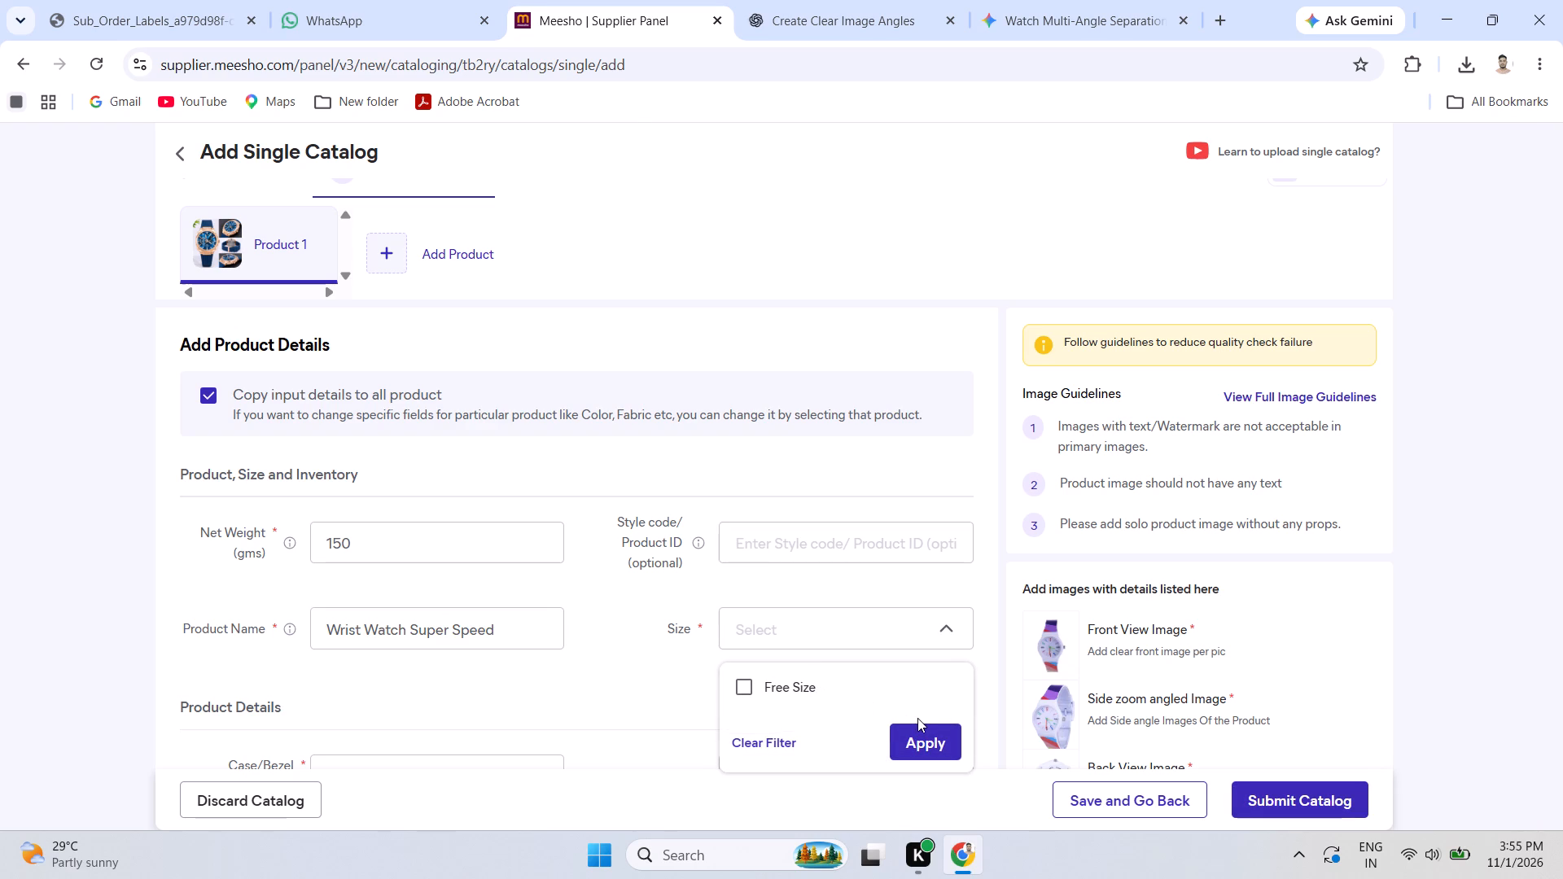
left_click(752, 685)
left_click(916, 751)
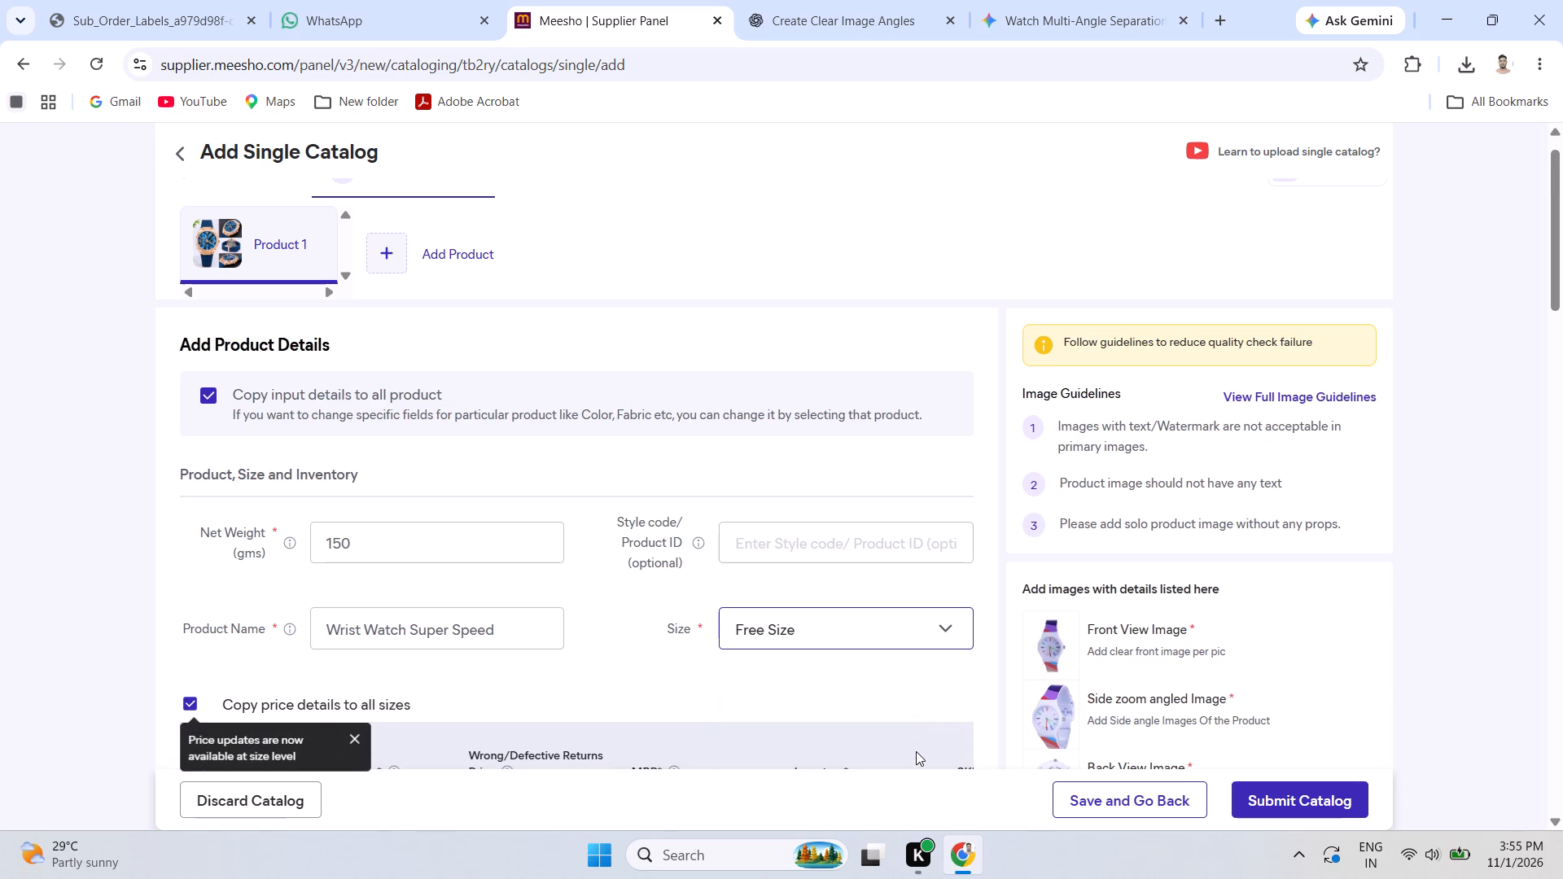
For the Free Size variant, set the Meesho price to 399, the MRP to 599 and the inventory to 100.
scroll(916, 751, "down", 2)
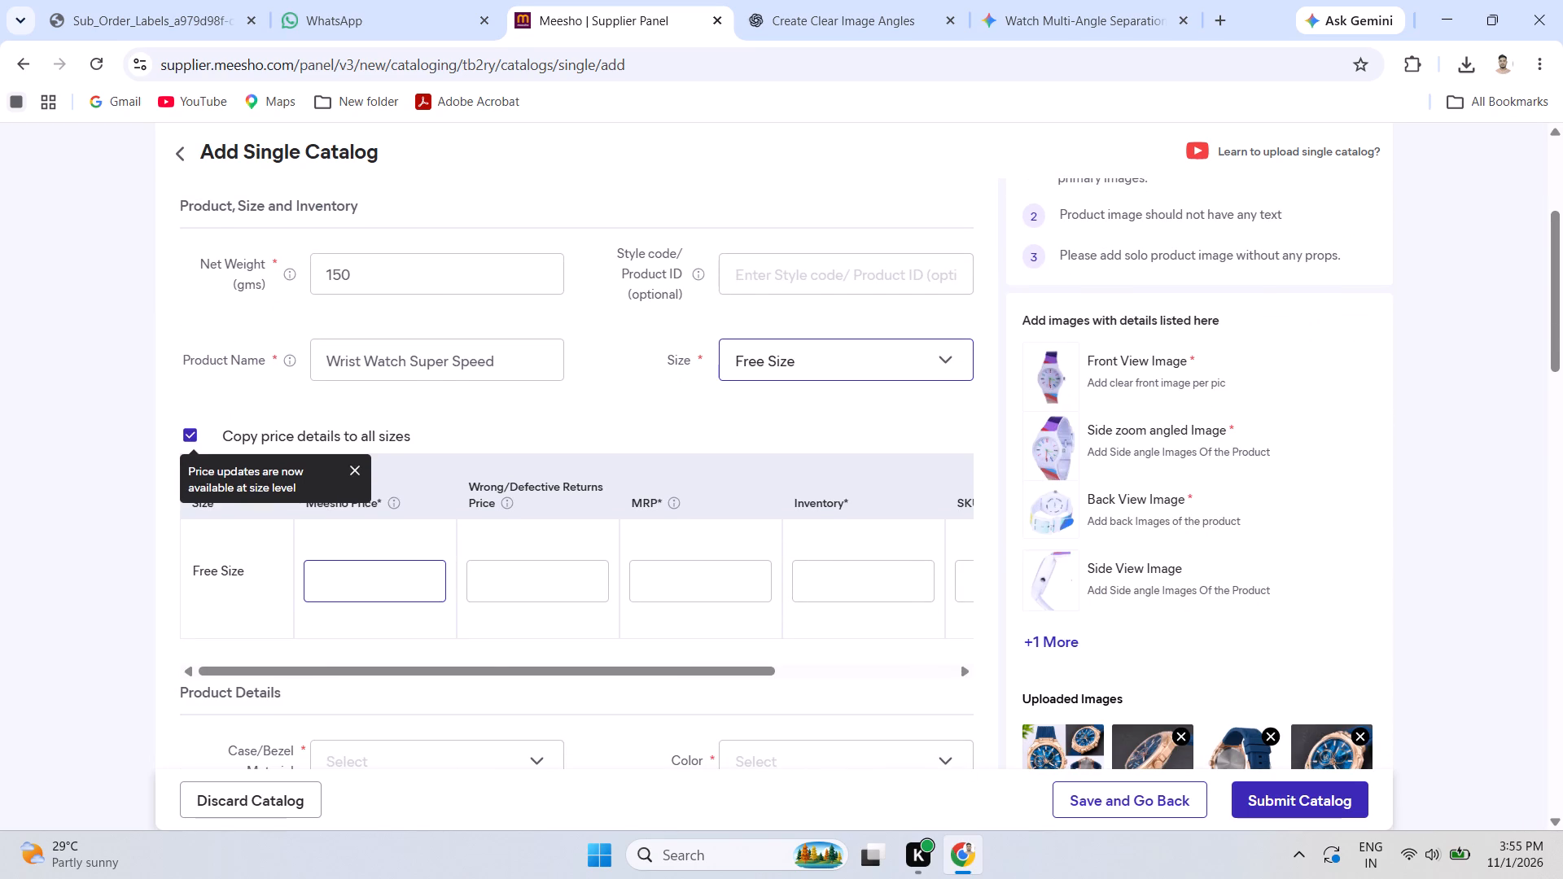
left_click(342, 590)
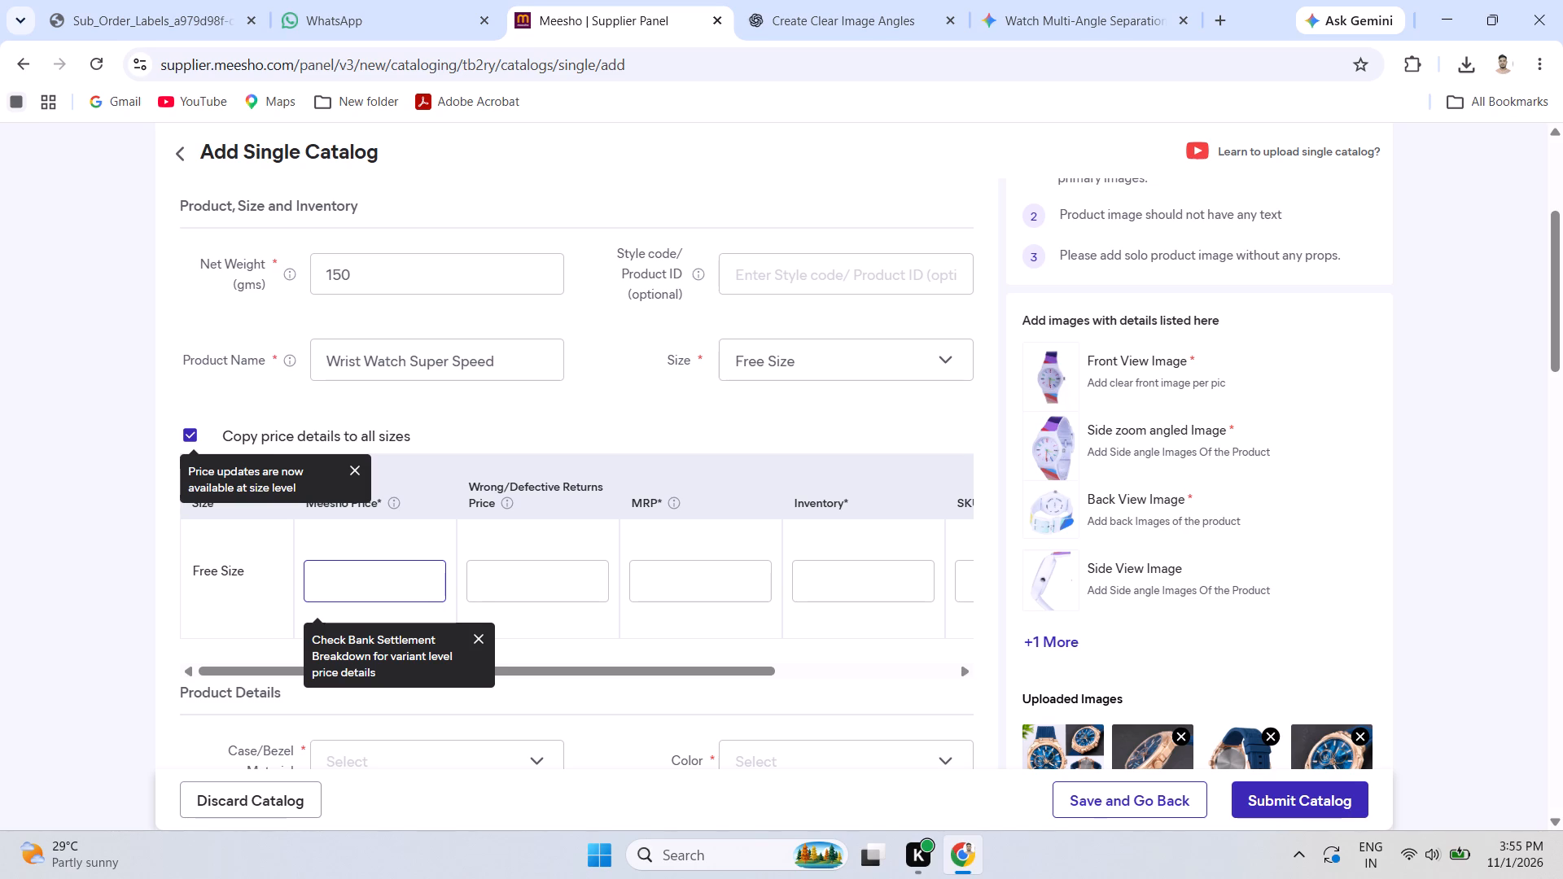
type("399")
left_click(317, 574)
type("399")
left_click(541, 608)
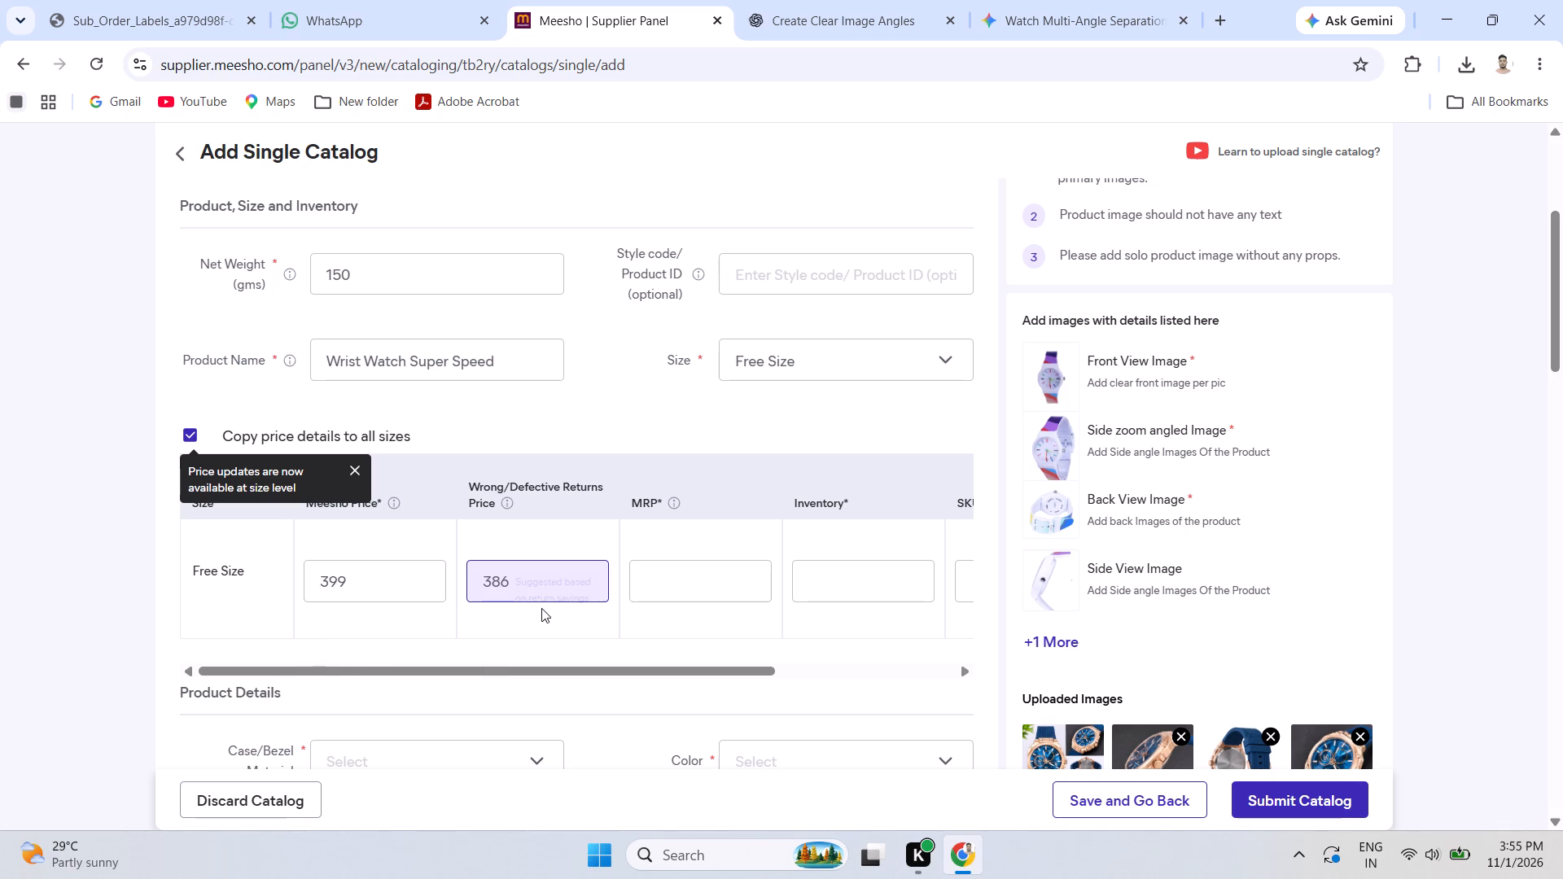
left_click(710, 575)
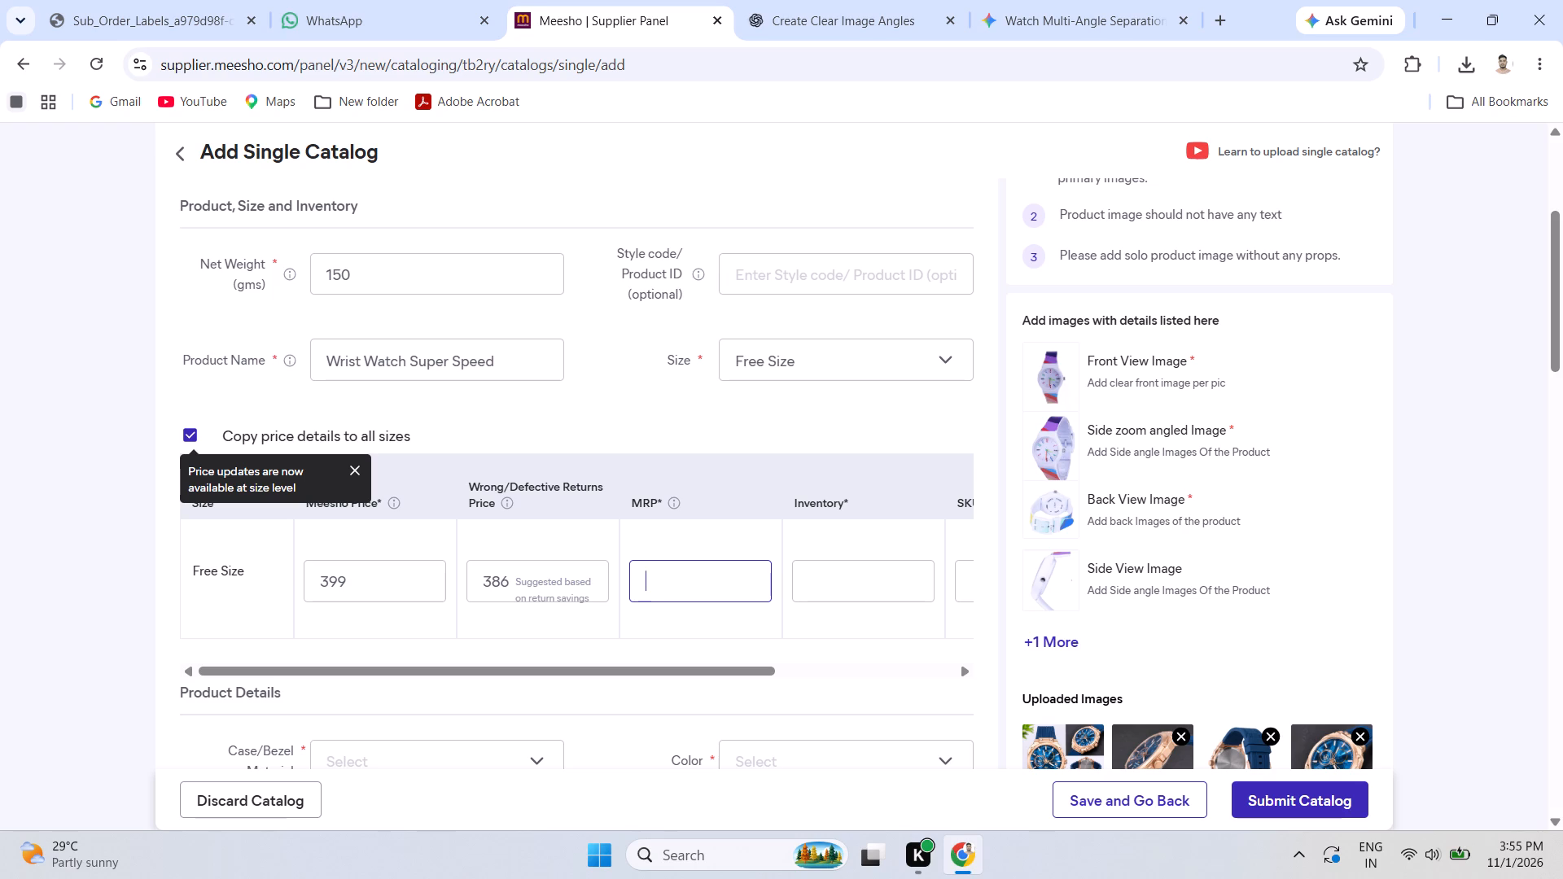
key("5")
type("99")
left_click(870, 573)
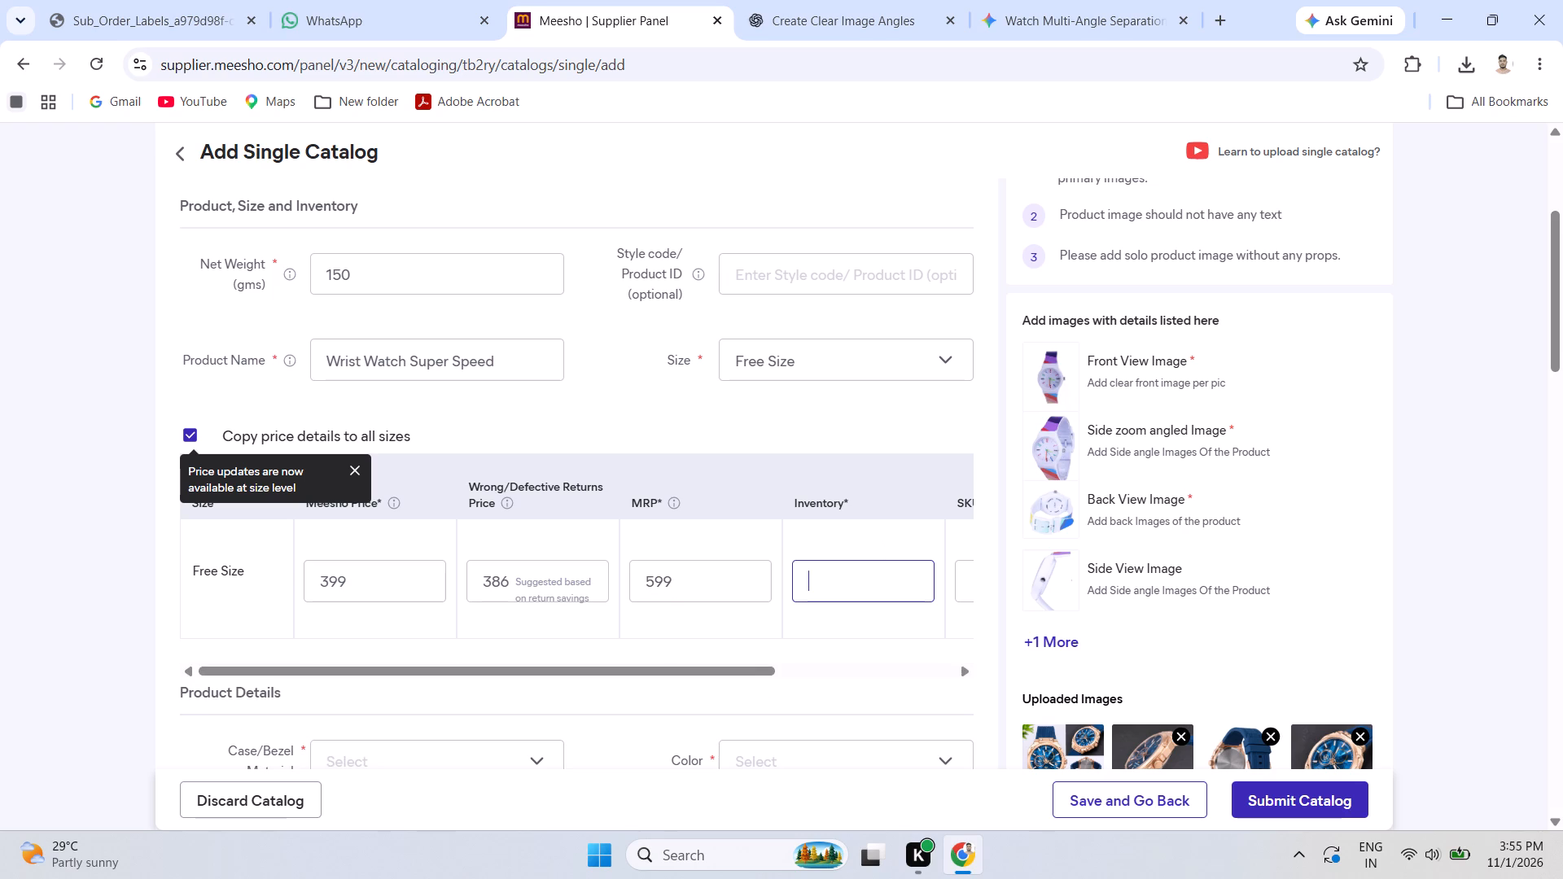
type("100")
left_click(925, 663)
In Product Details, set the Case/Bezel Material to Stainless Steel and the Color to Blue.
scroll(925, 663, "down", 2)
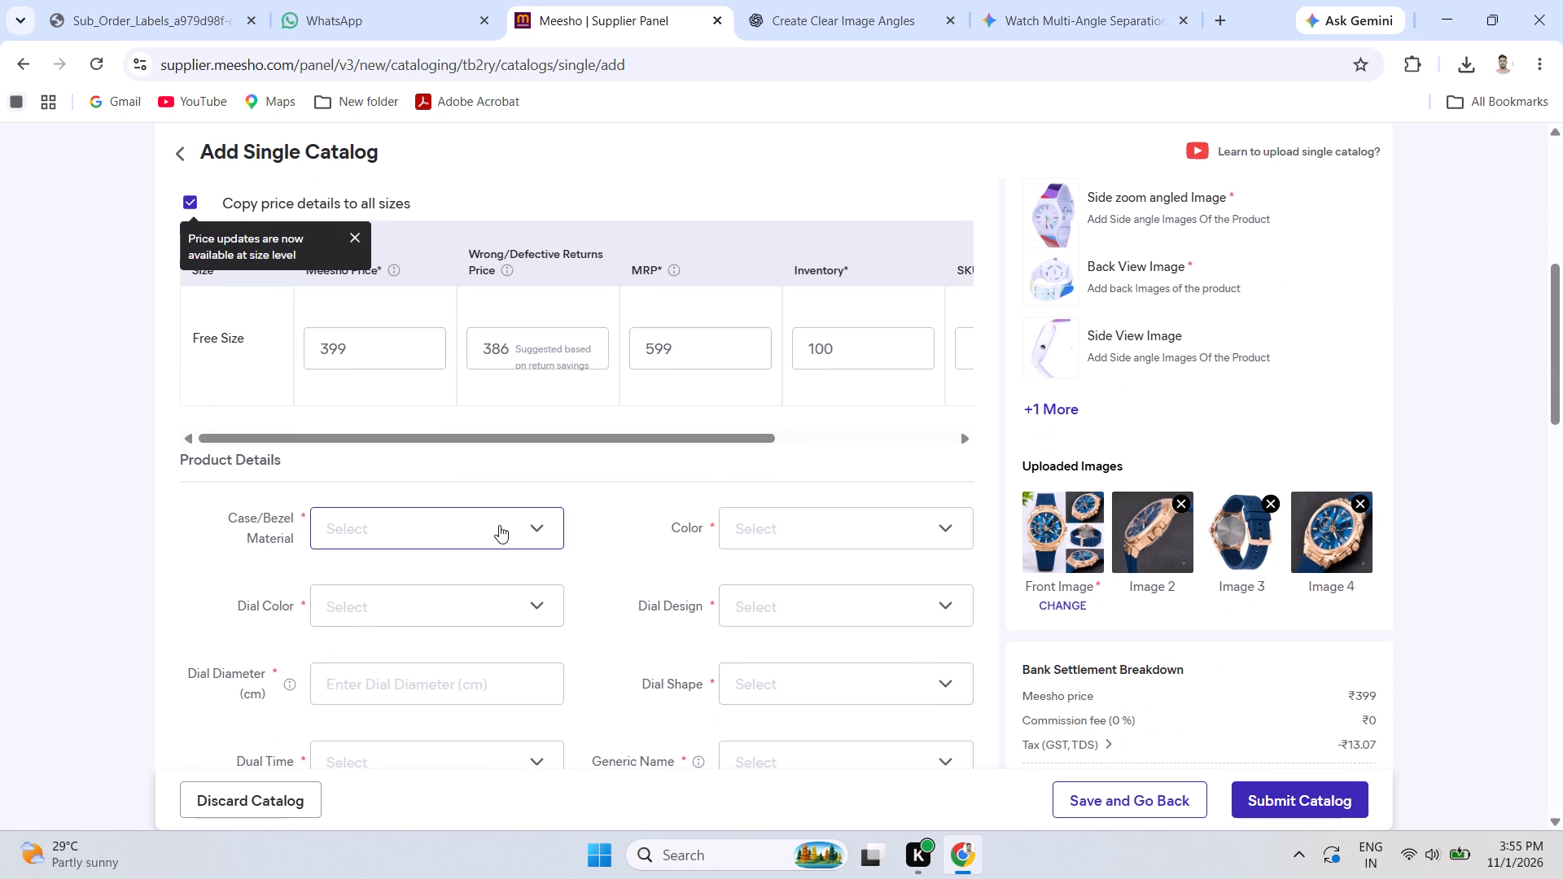
left_click(499, 525)
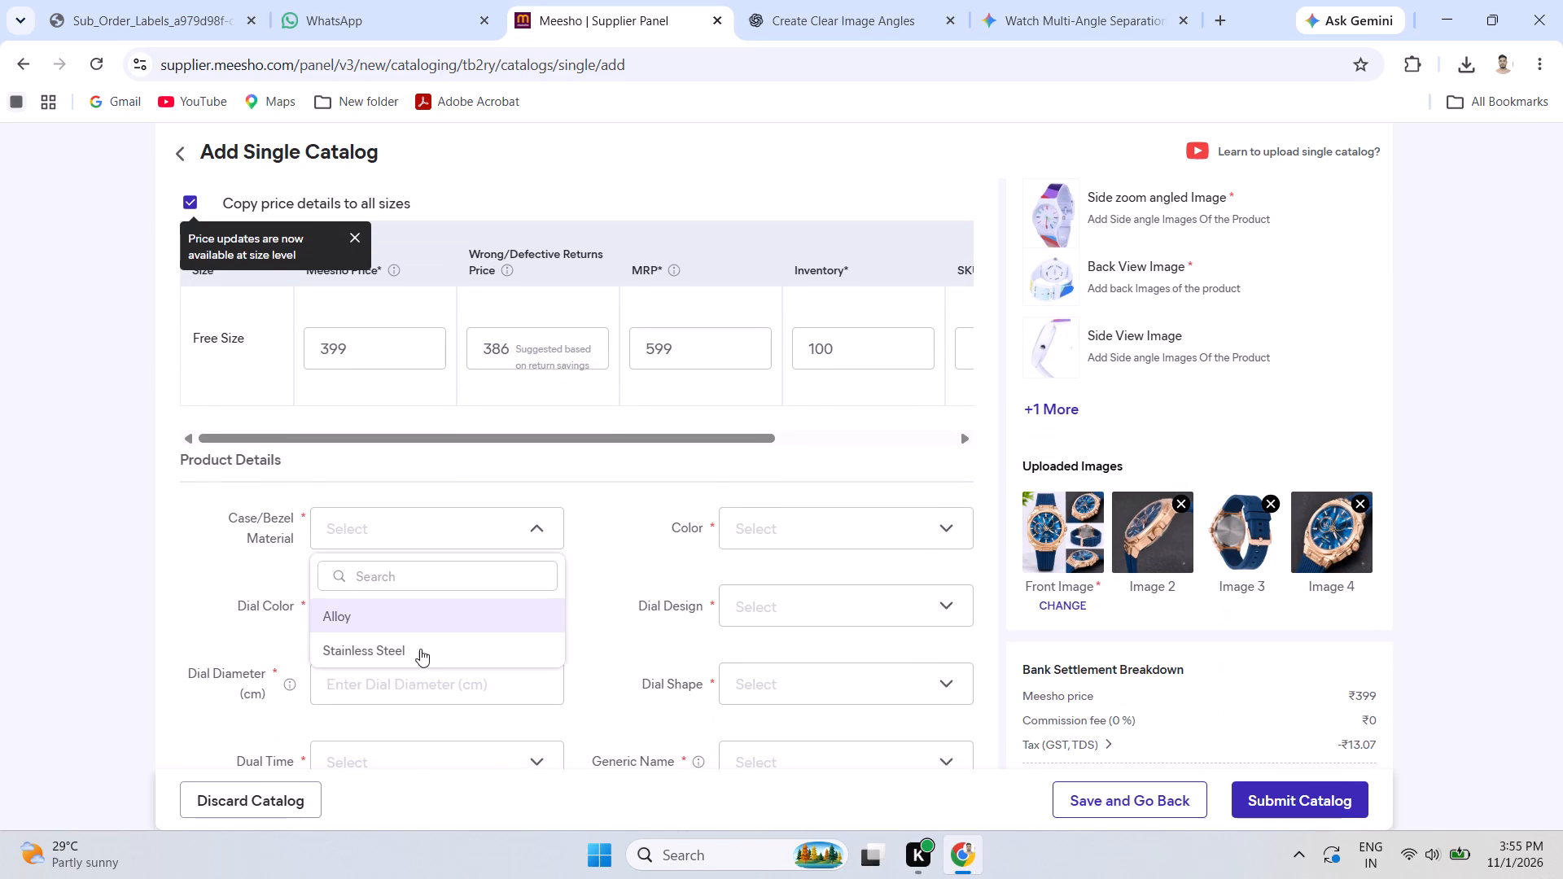
left_click(417, 657)
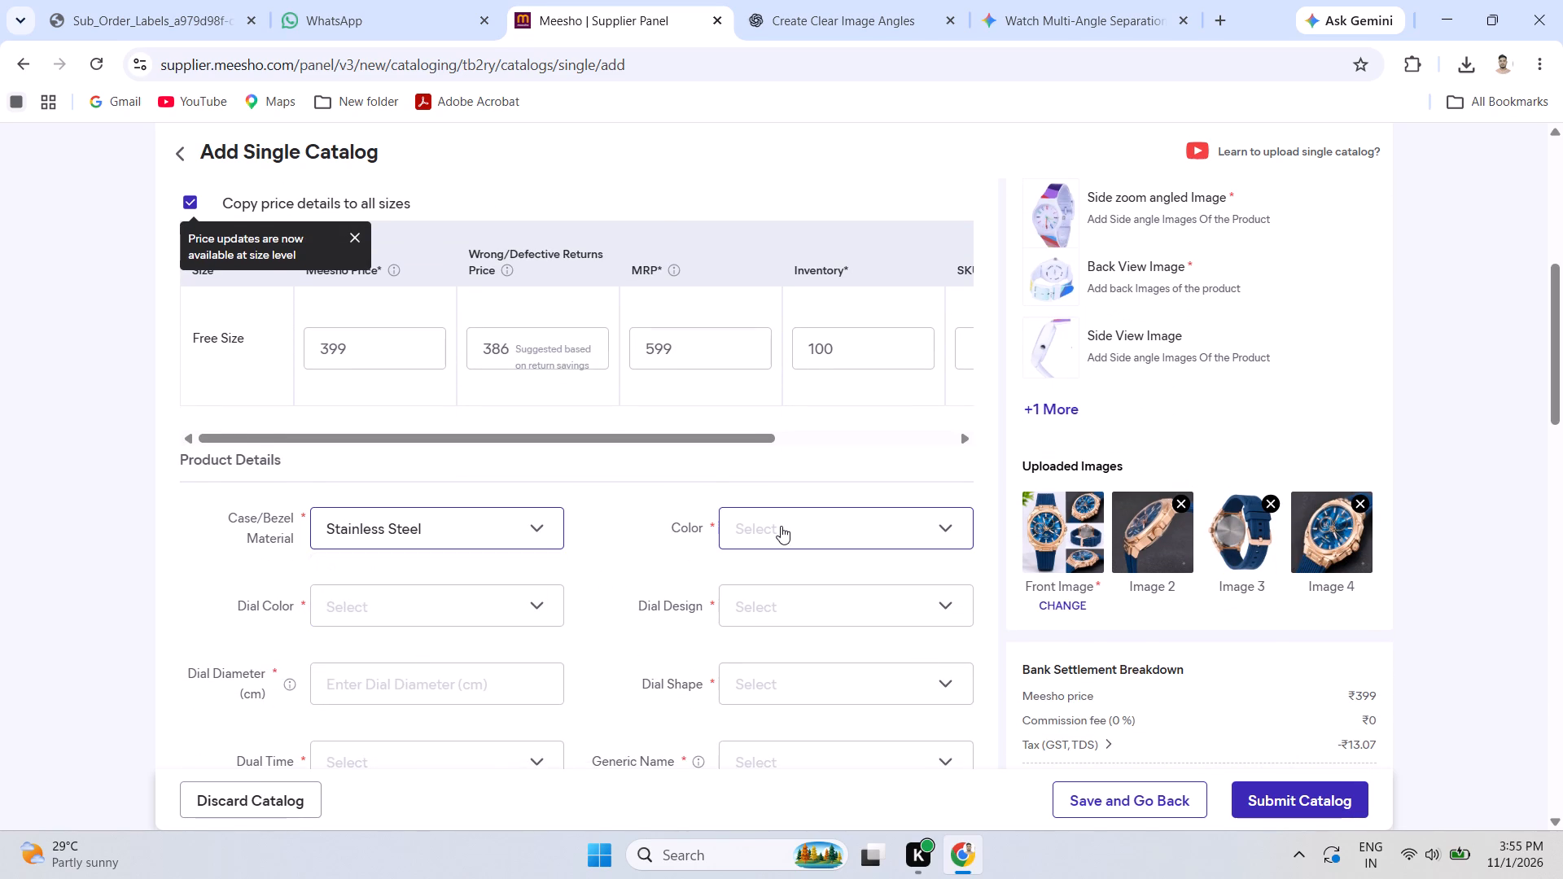
left_click(781, 526)
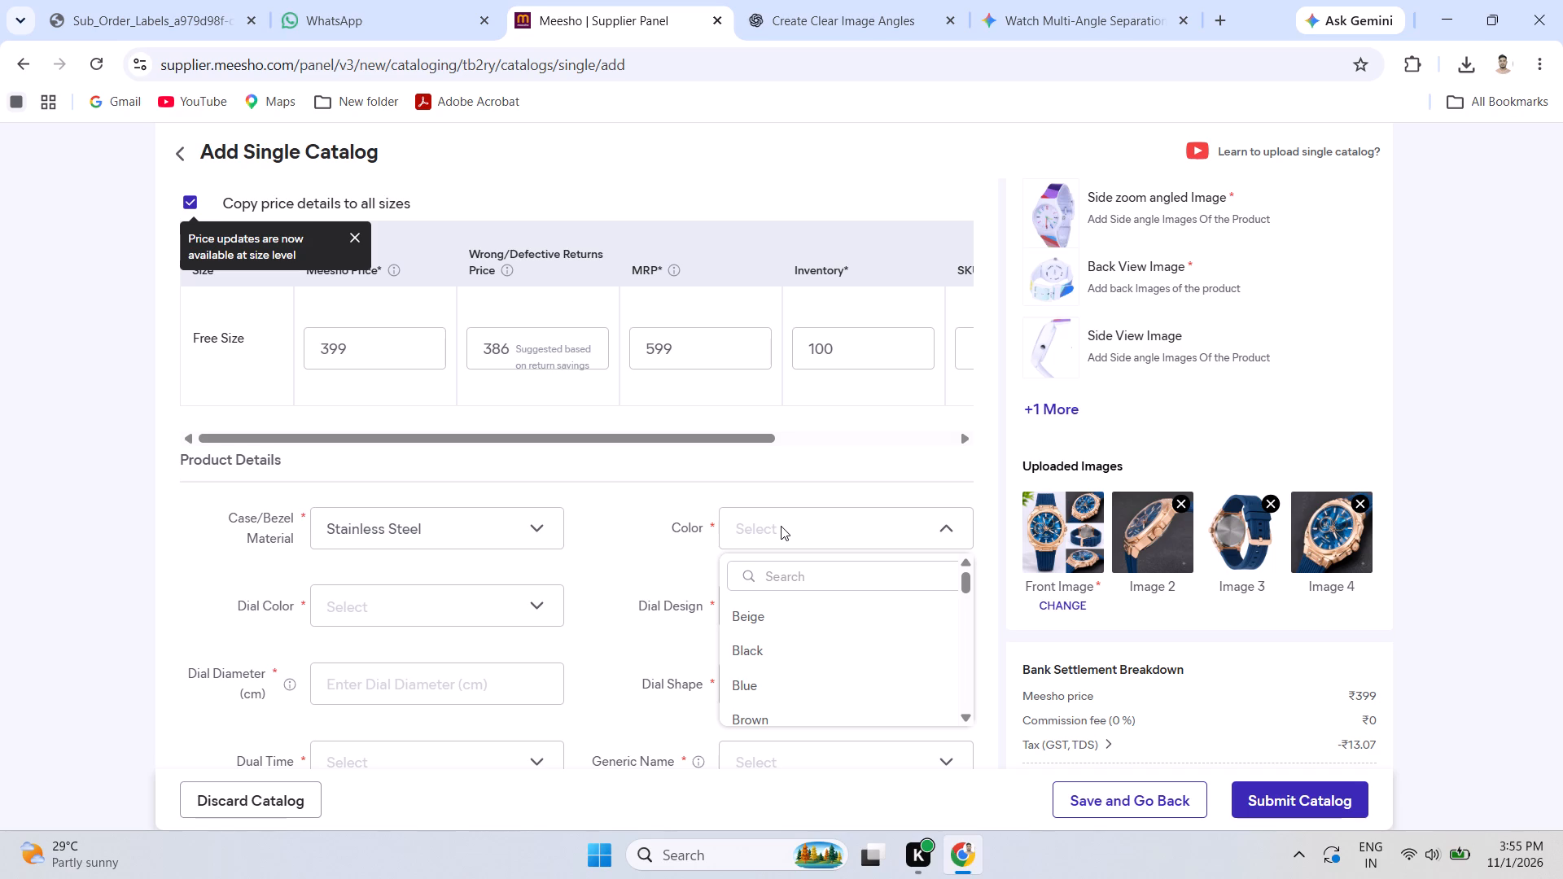
left_click(742, 691)
Set the Dial Color to Blue and the Dial Design to Diamond in Product Details.
left_click(488, 610)
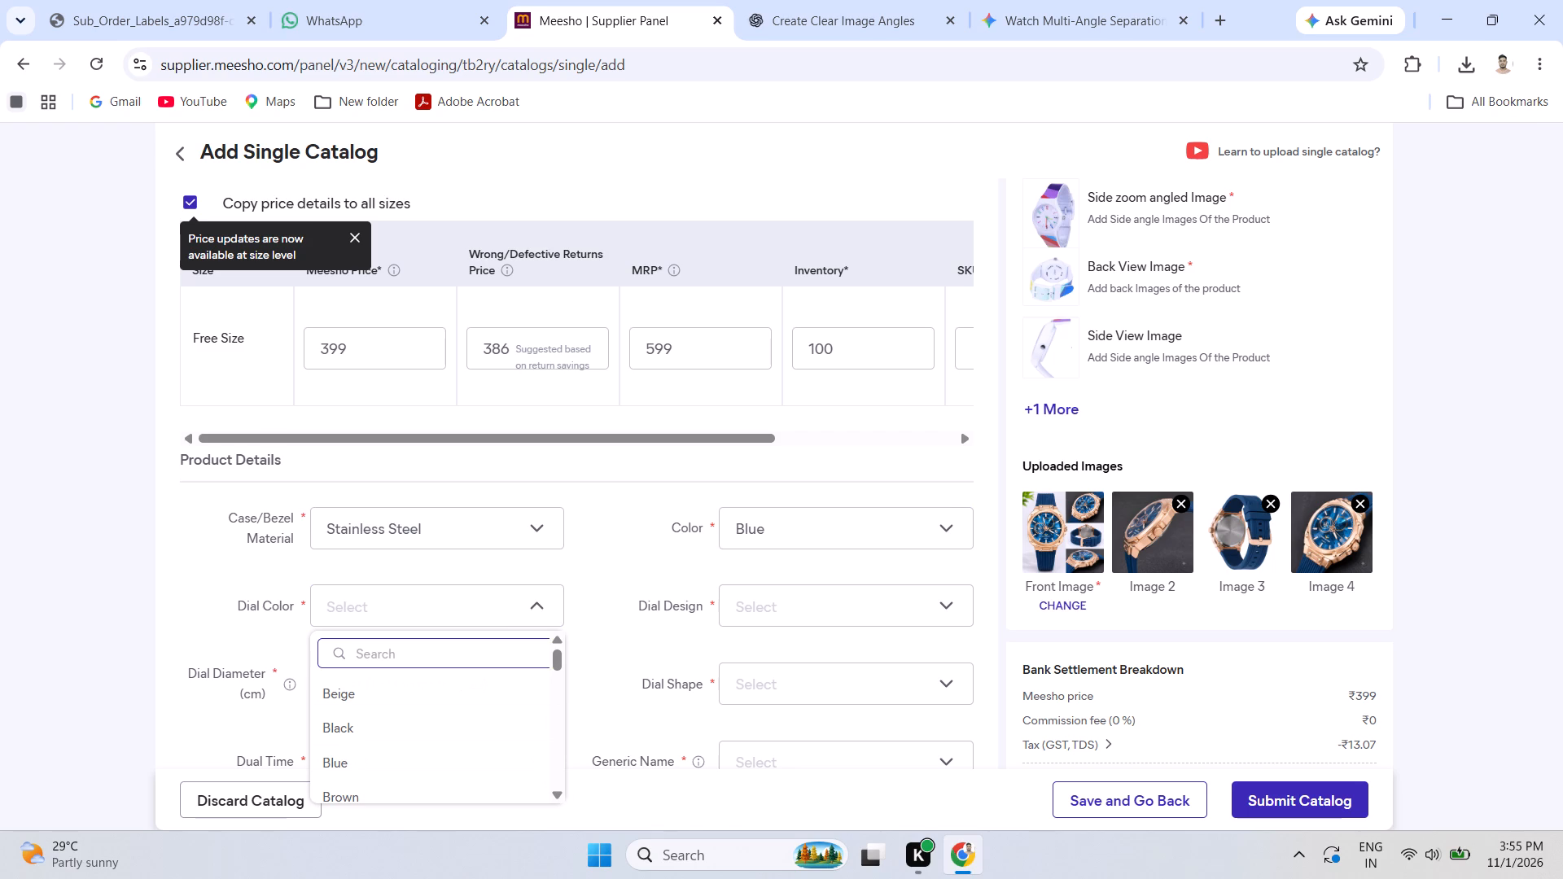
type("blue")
left_click(415, 754)
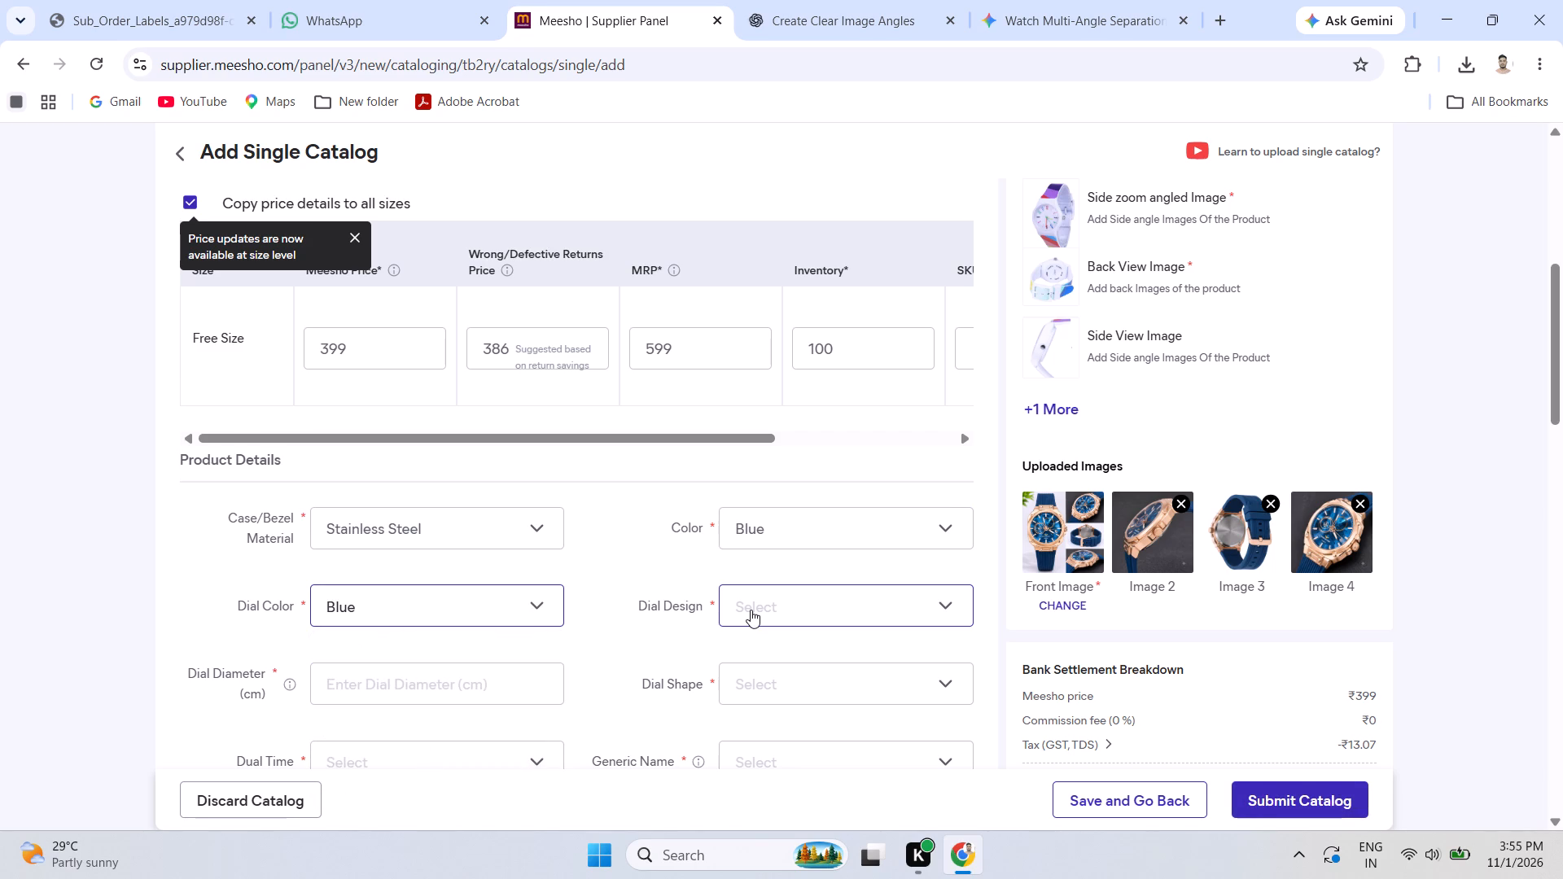
left_click(751, 610)
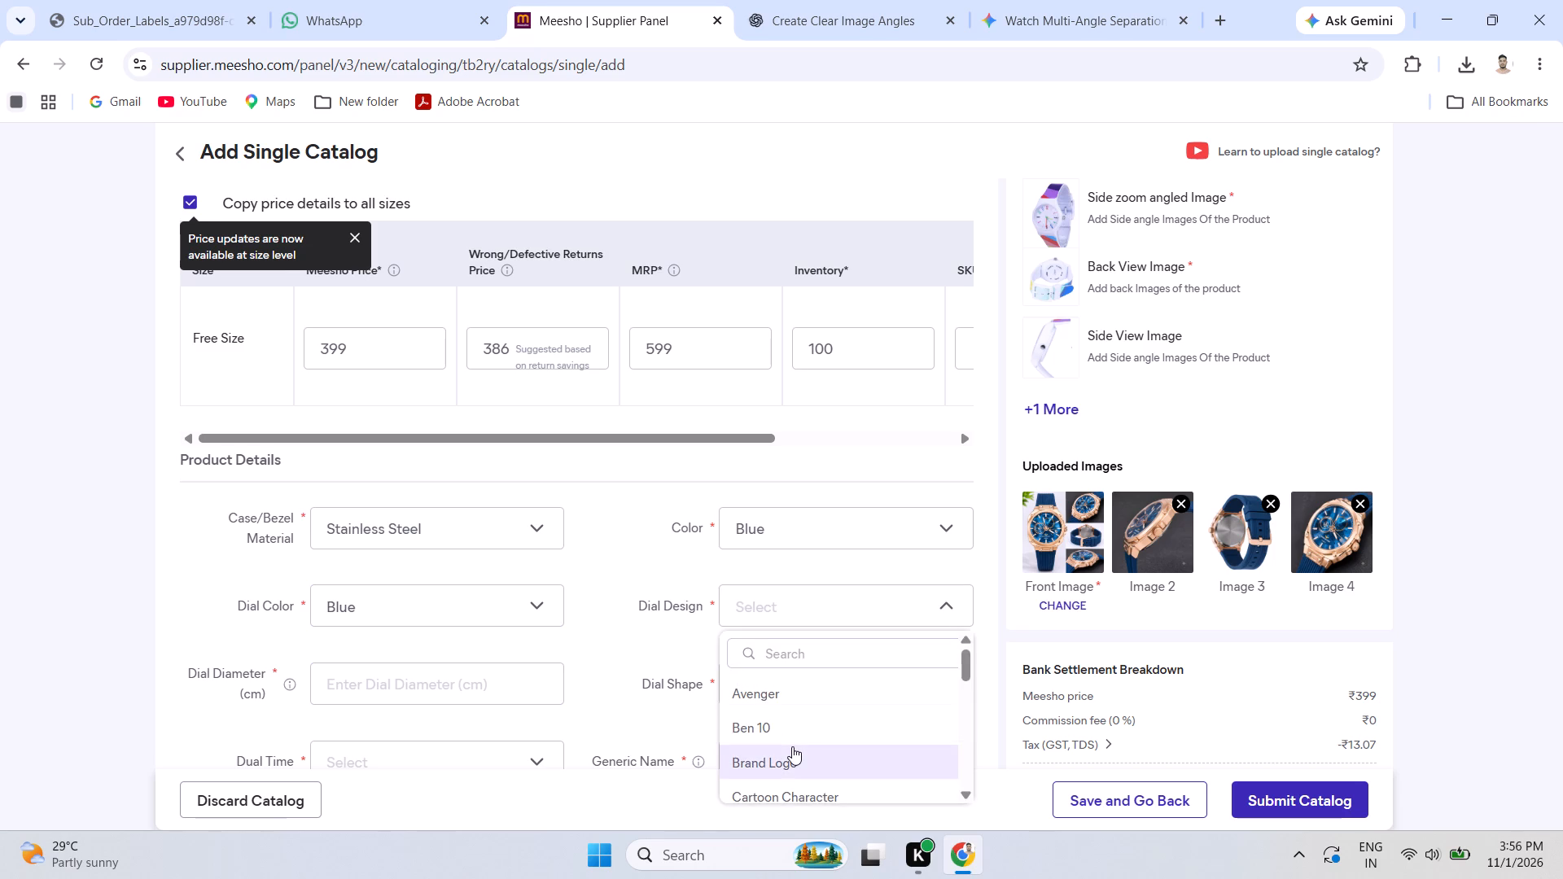
scroll(792, 746, "down", 1)
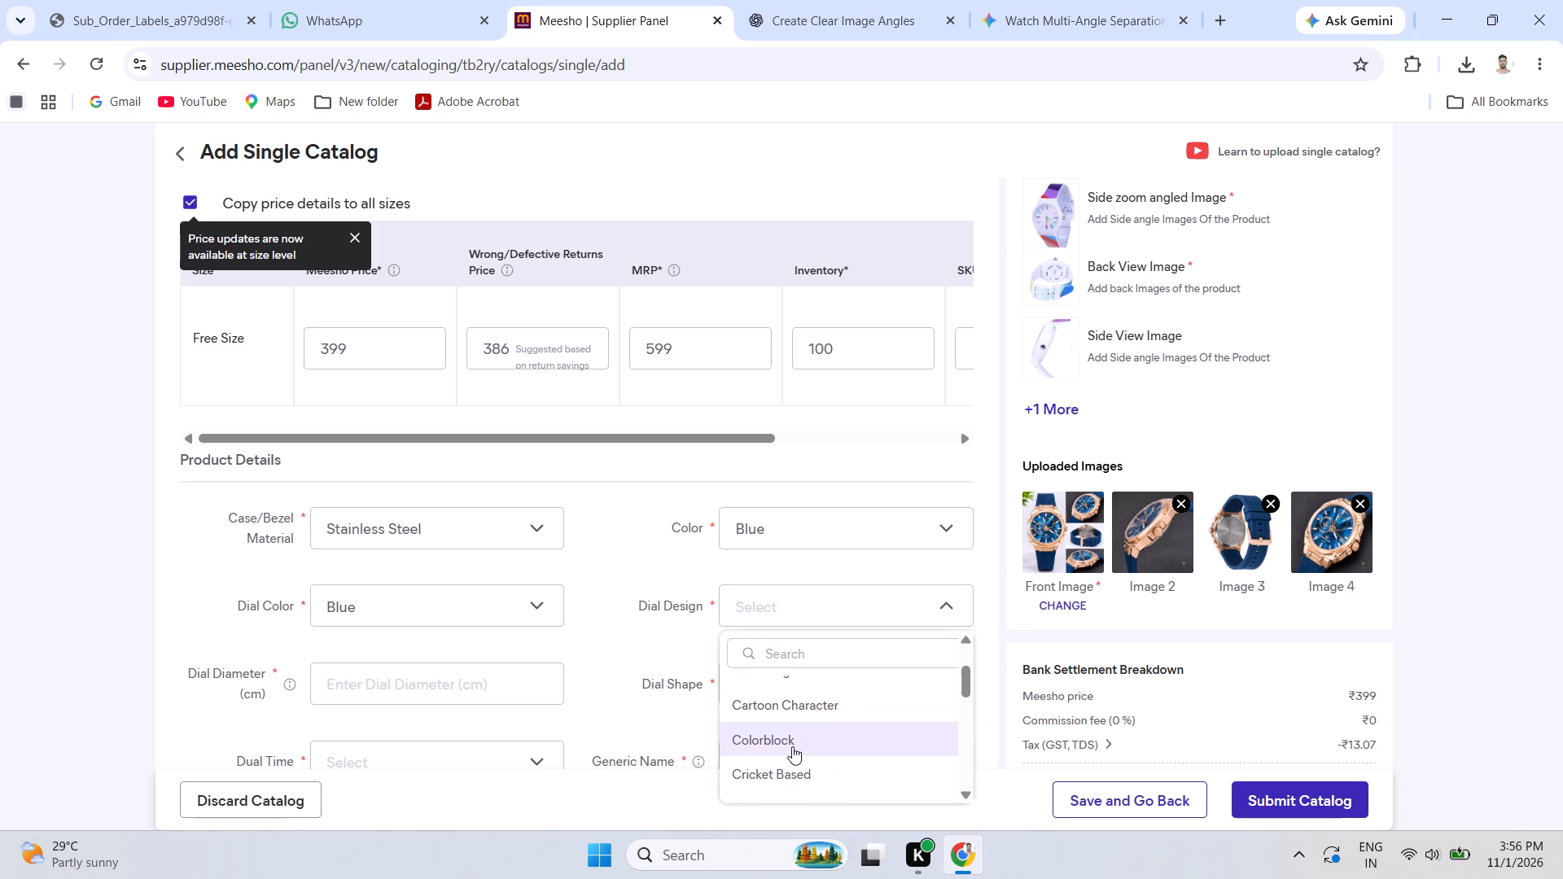
scroll(792, 746, "down", 1)
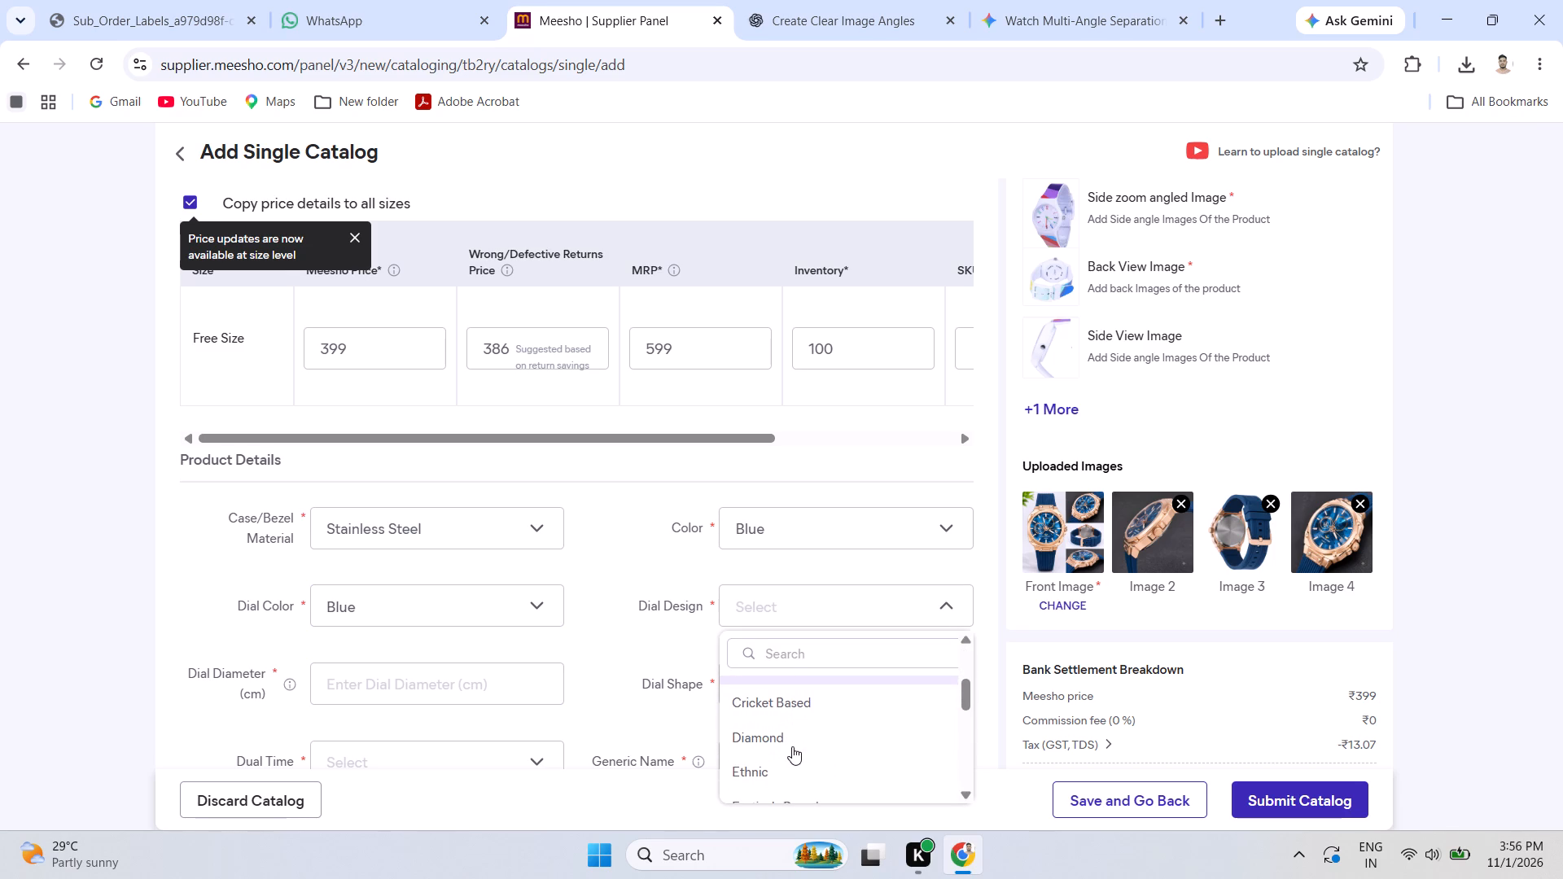
left_click(792, 743)
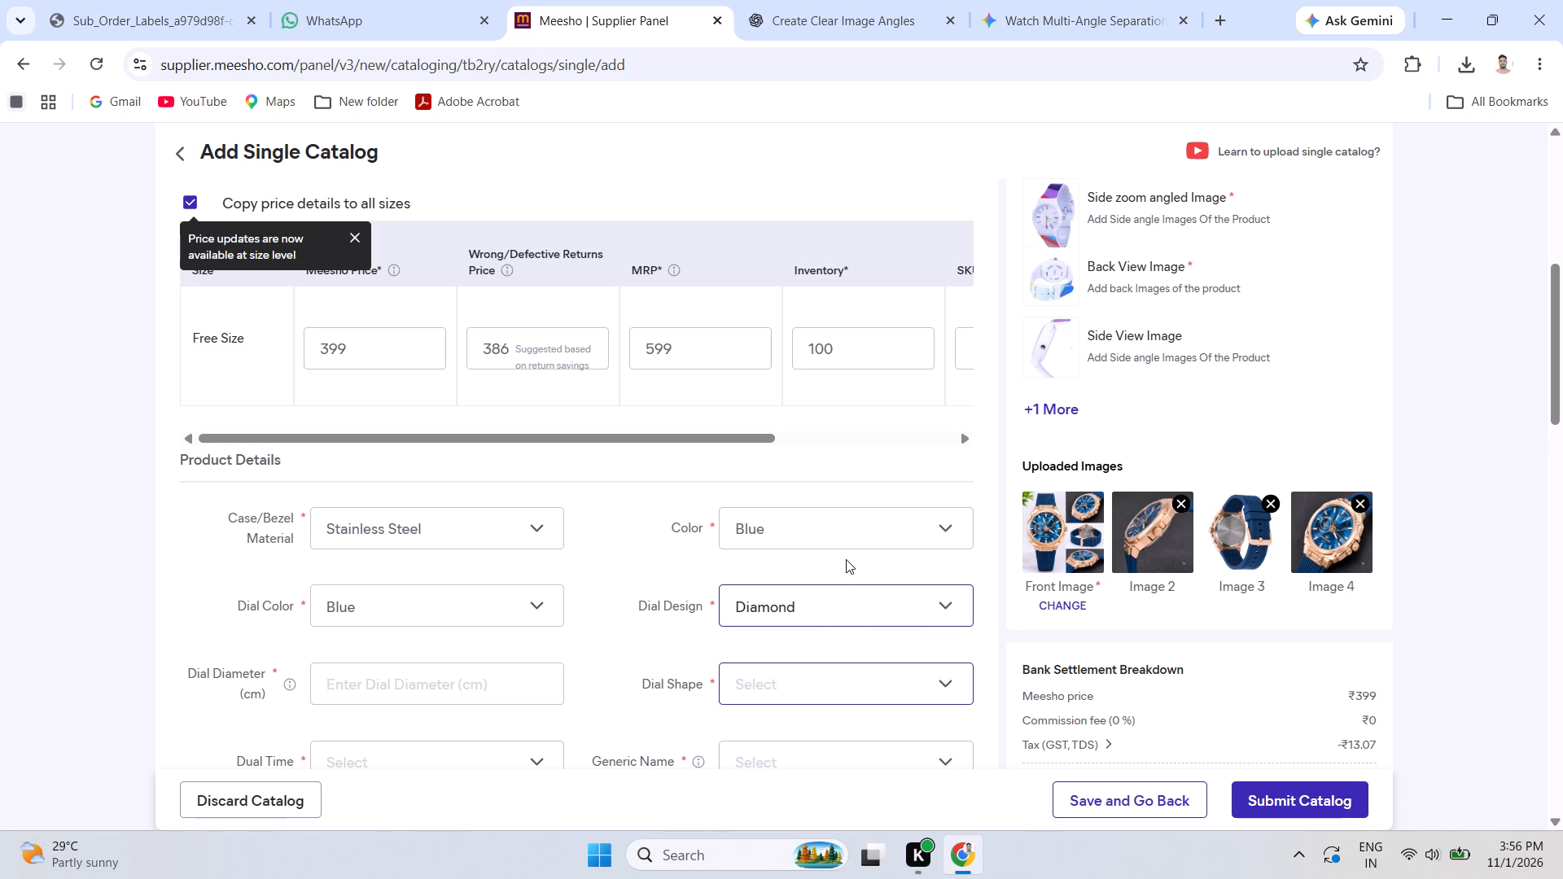
left_click(833, 608)
scroll(833, 608, "up", 1)
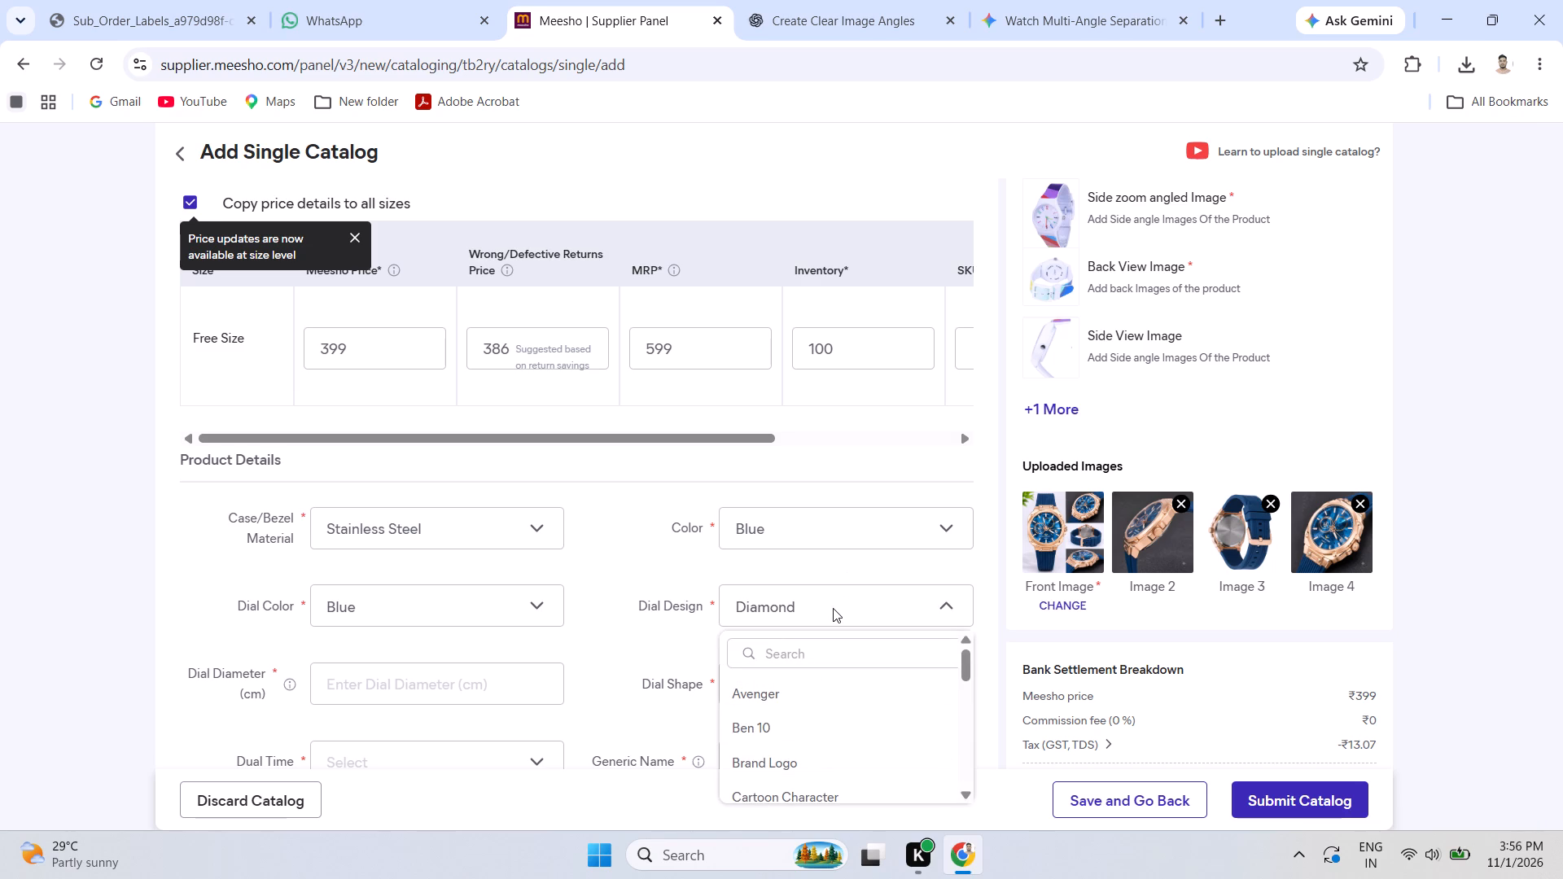
scroll(833, 608, "up", 1)
scroll(821, 677, "down", 1)
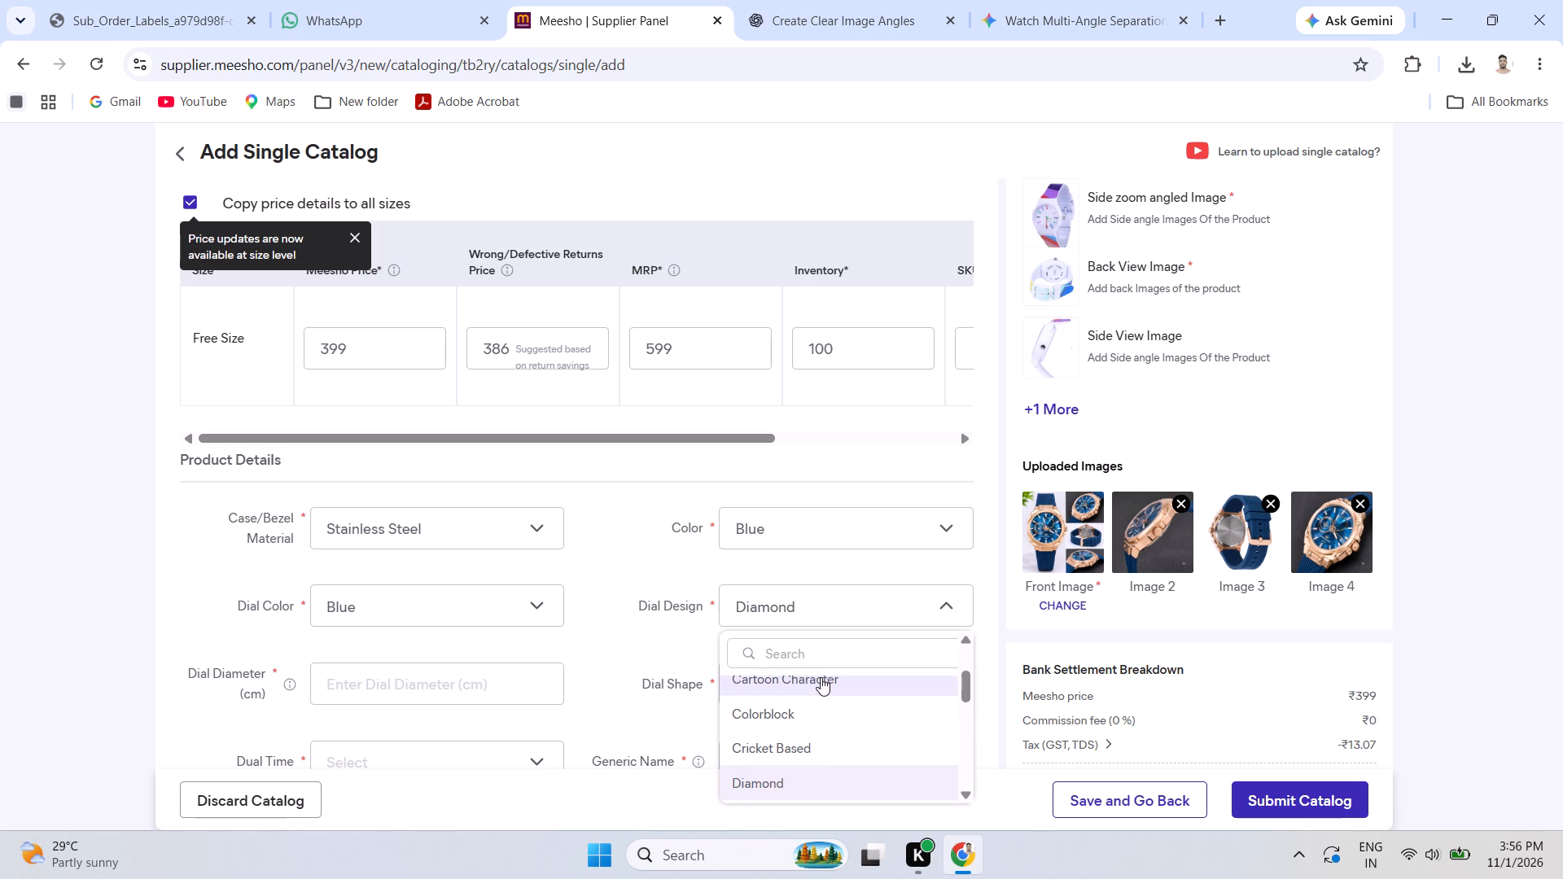
left_click(494, 686)
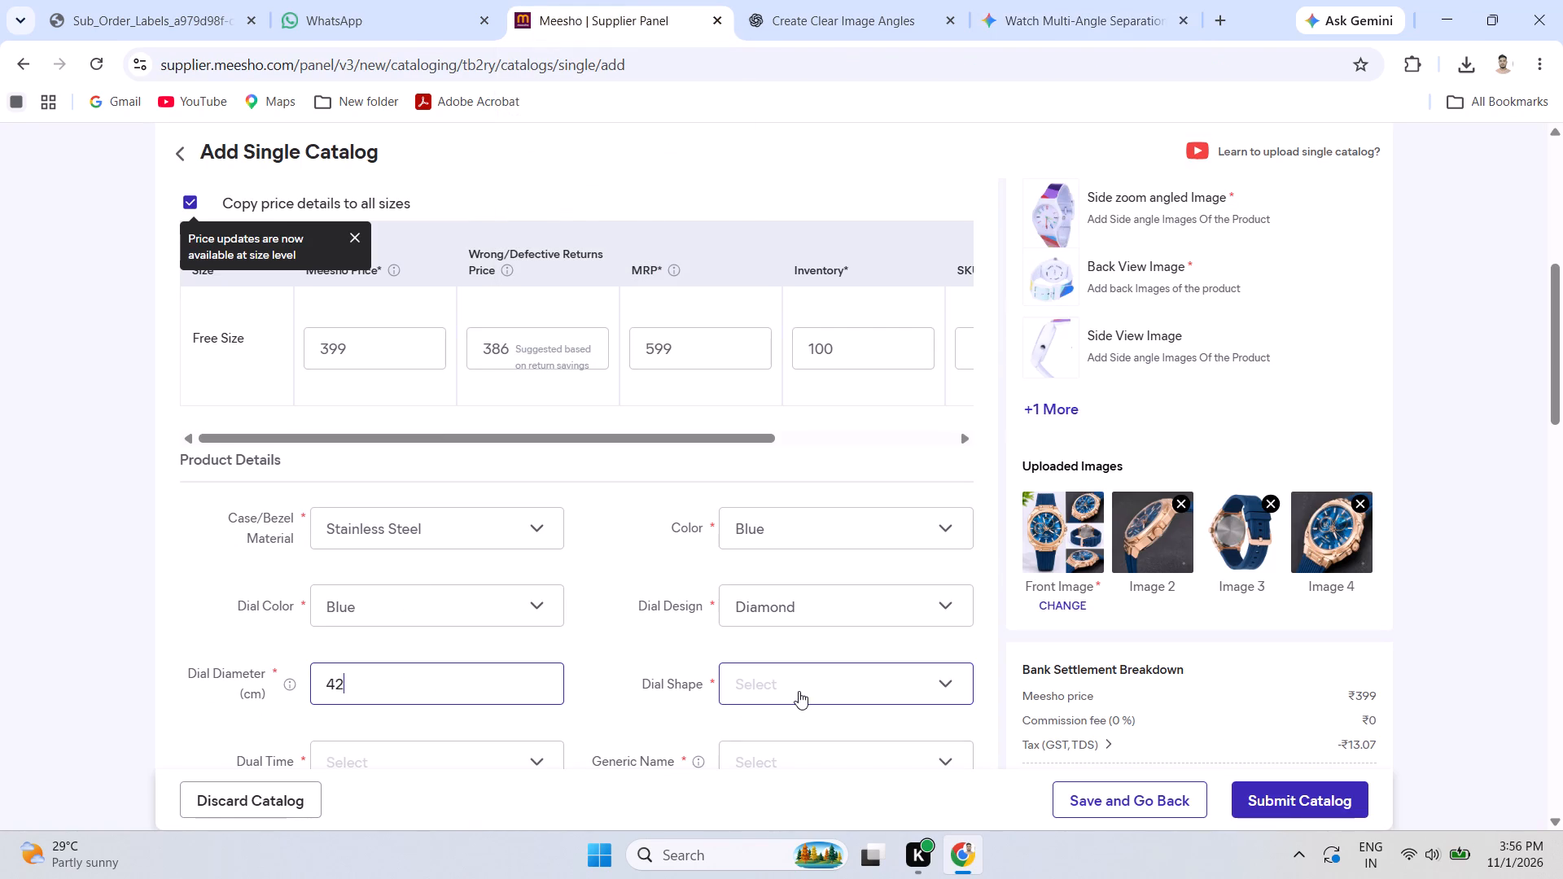
left_click(799, 691)
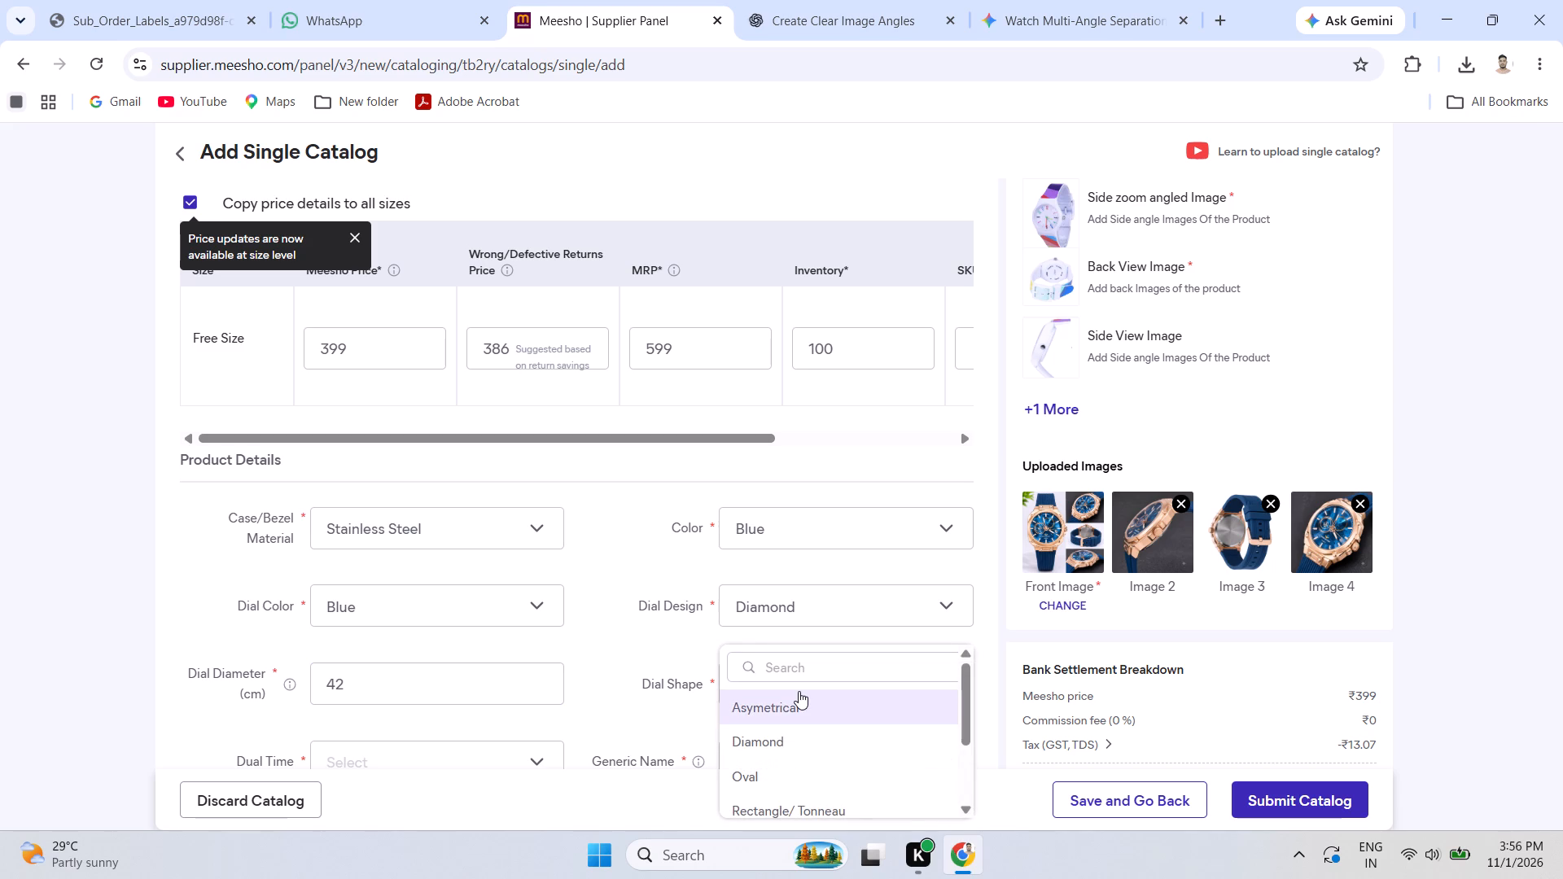
left_click(825, 782)
Set Dual Time to No and the Generic Name to Analog Watches in Product Details.
scroll(783, 509, "up", 5)
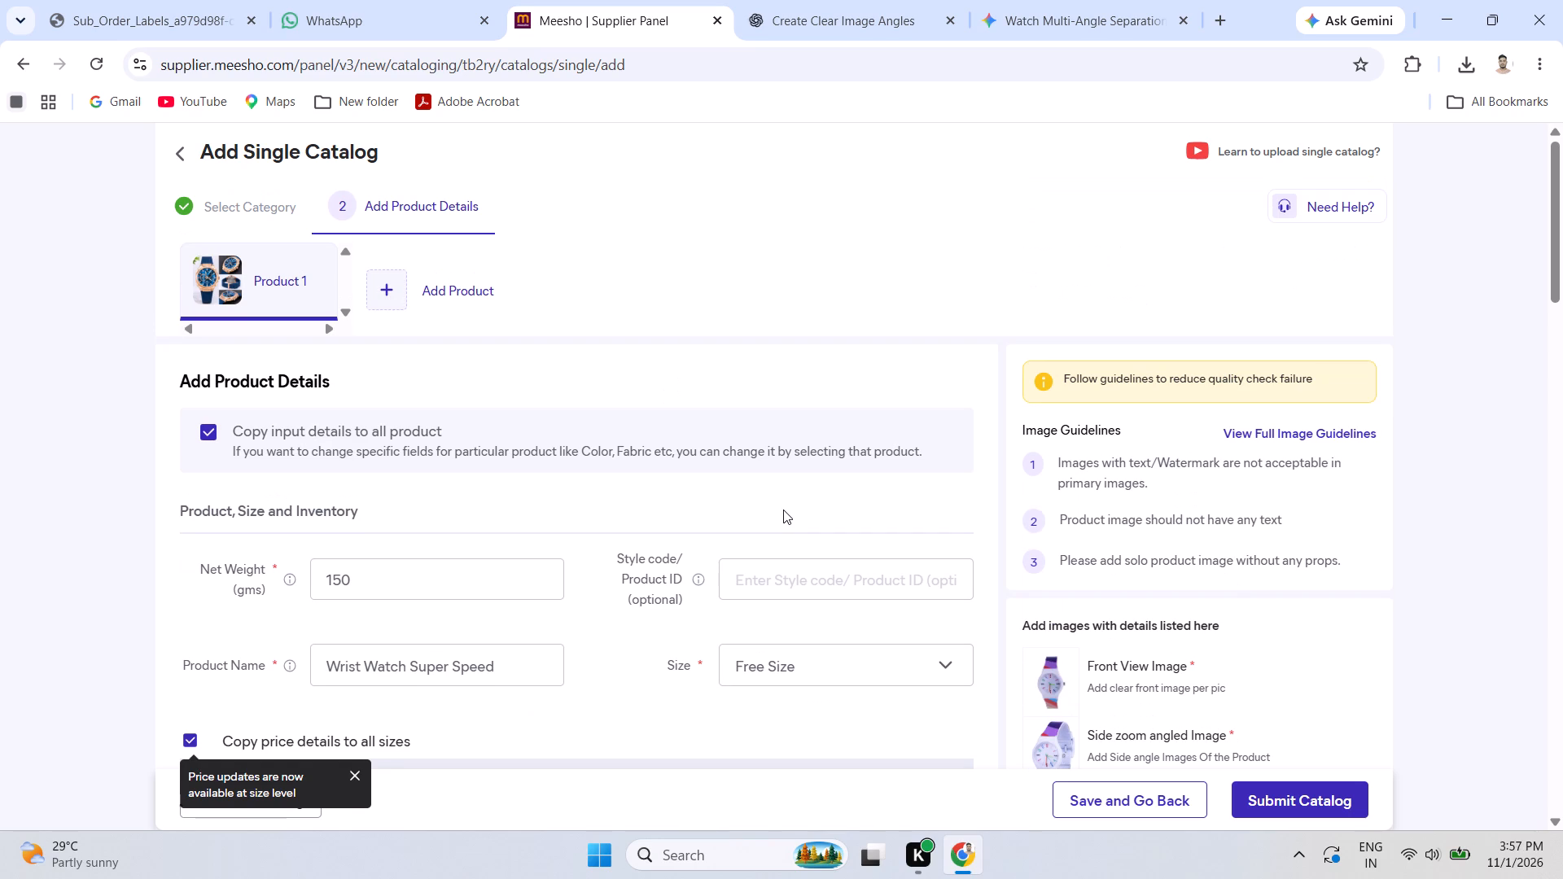
scroll(783, 509, "down", 3)
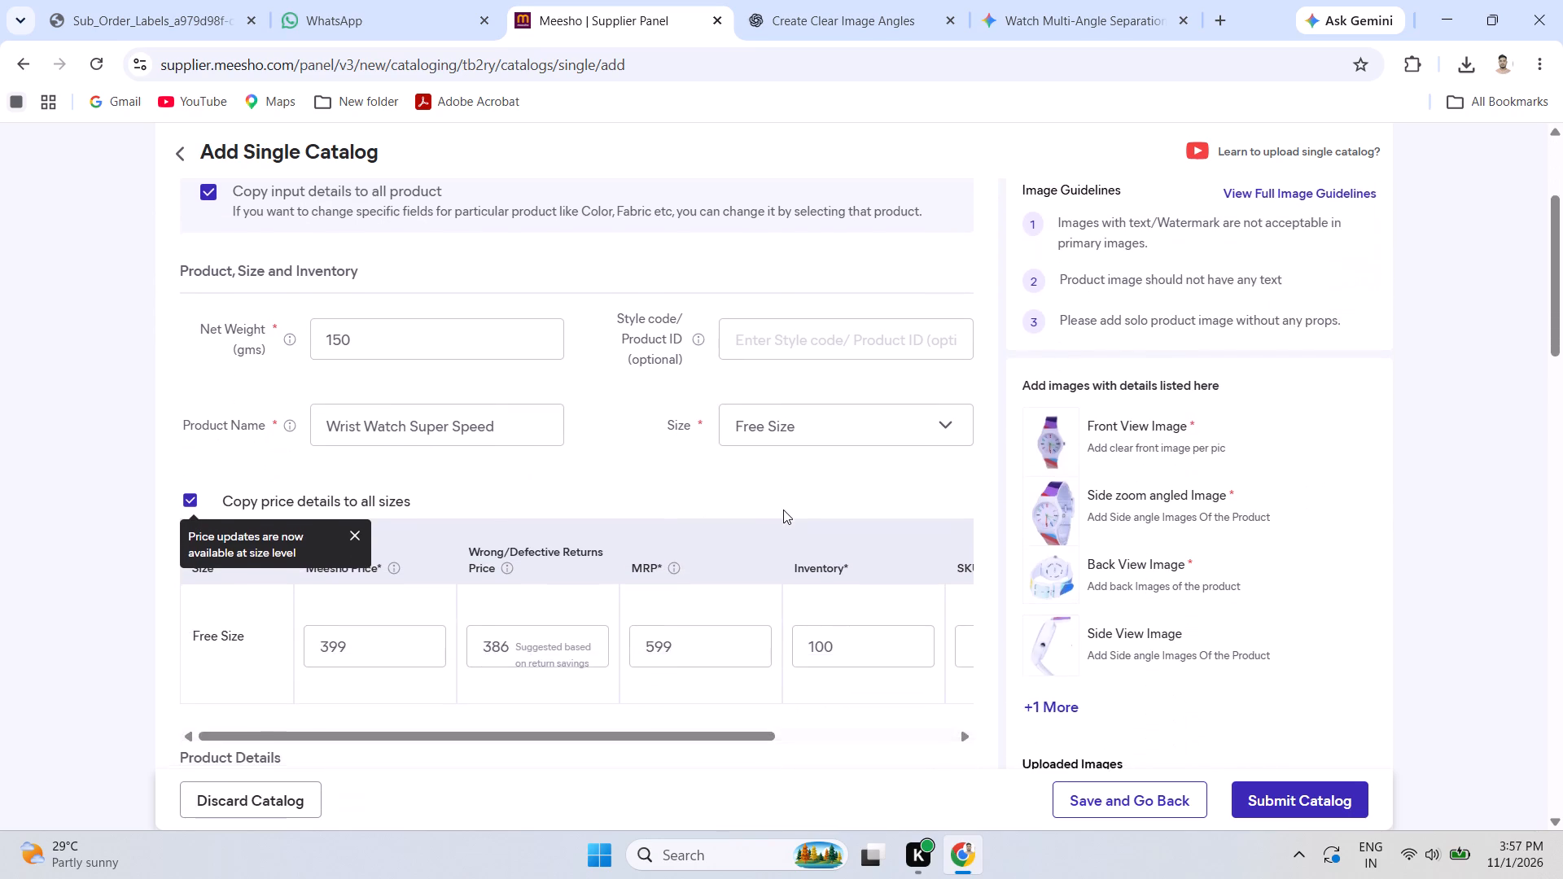
scroll(783, 509, "down", 3)
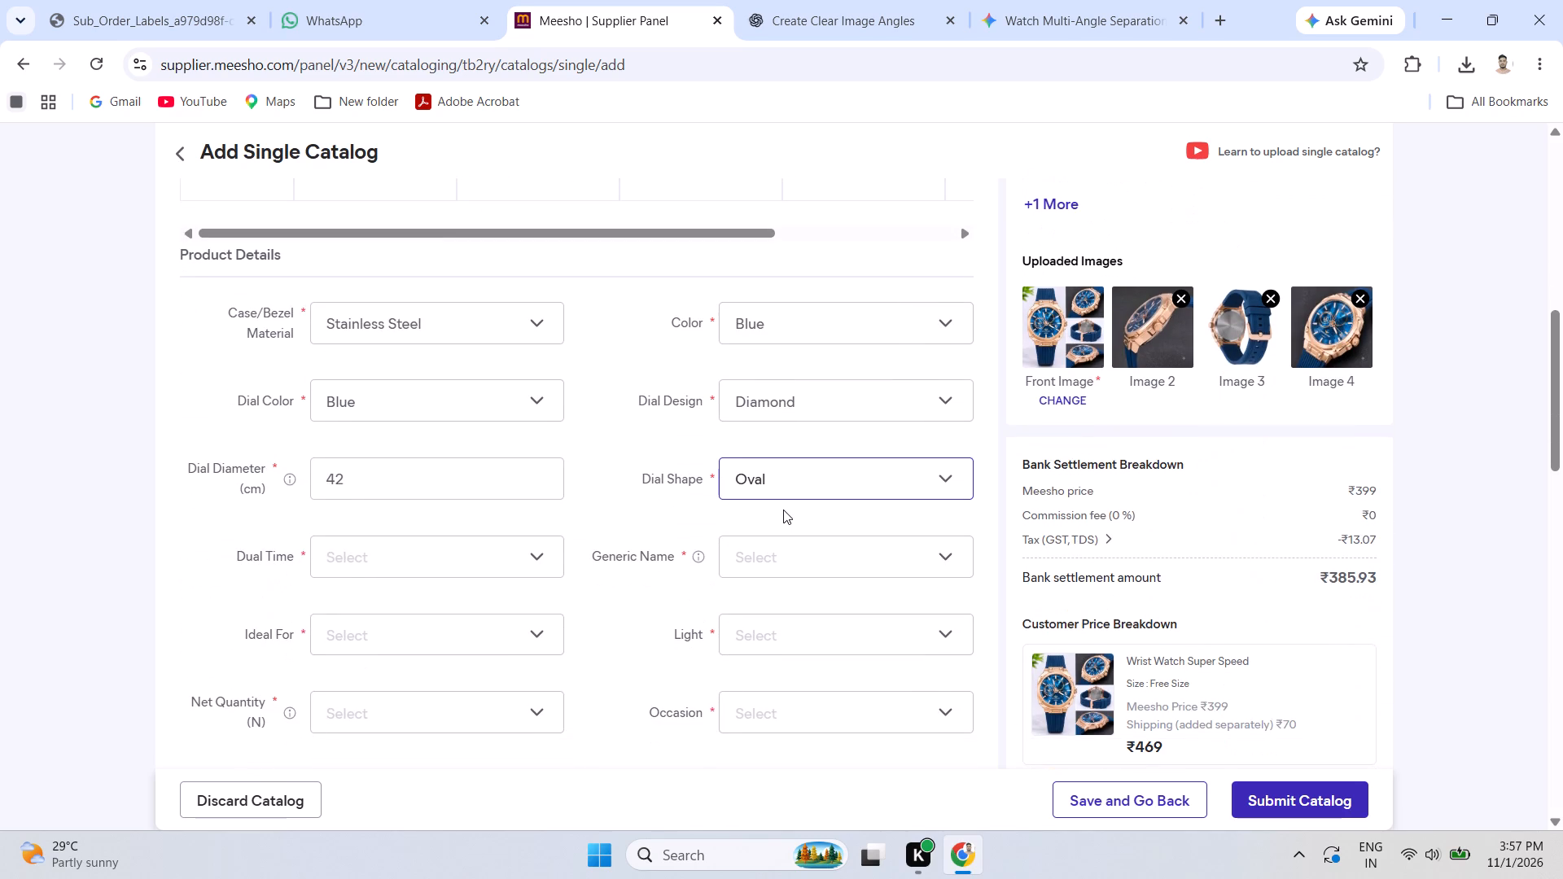
left_click(488, 571)
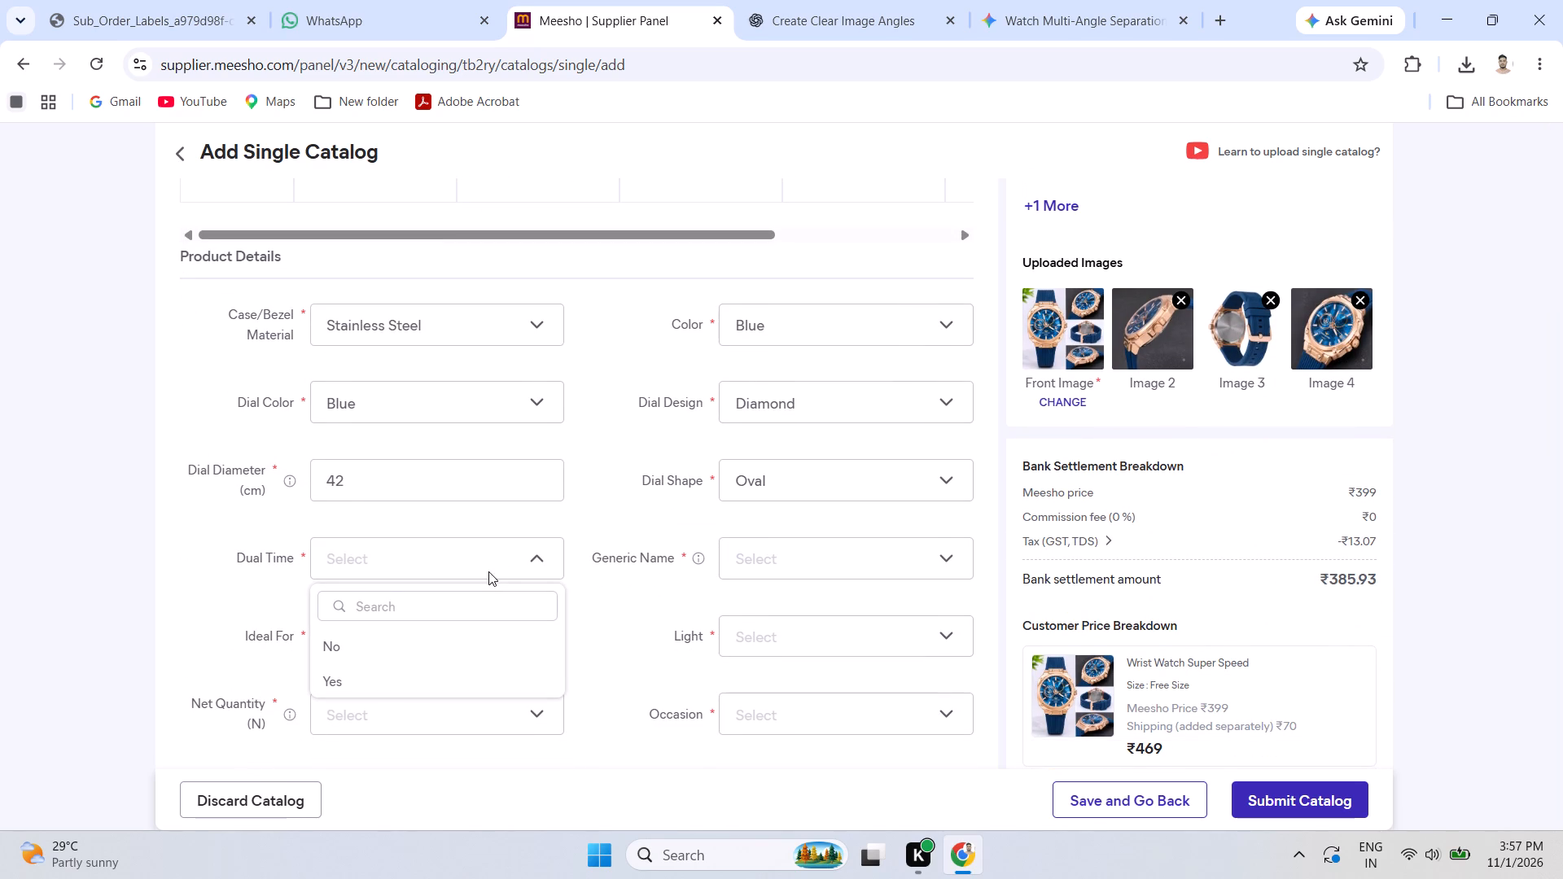
left_click(466, 659)
left_click(794, 568)
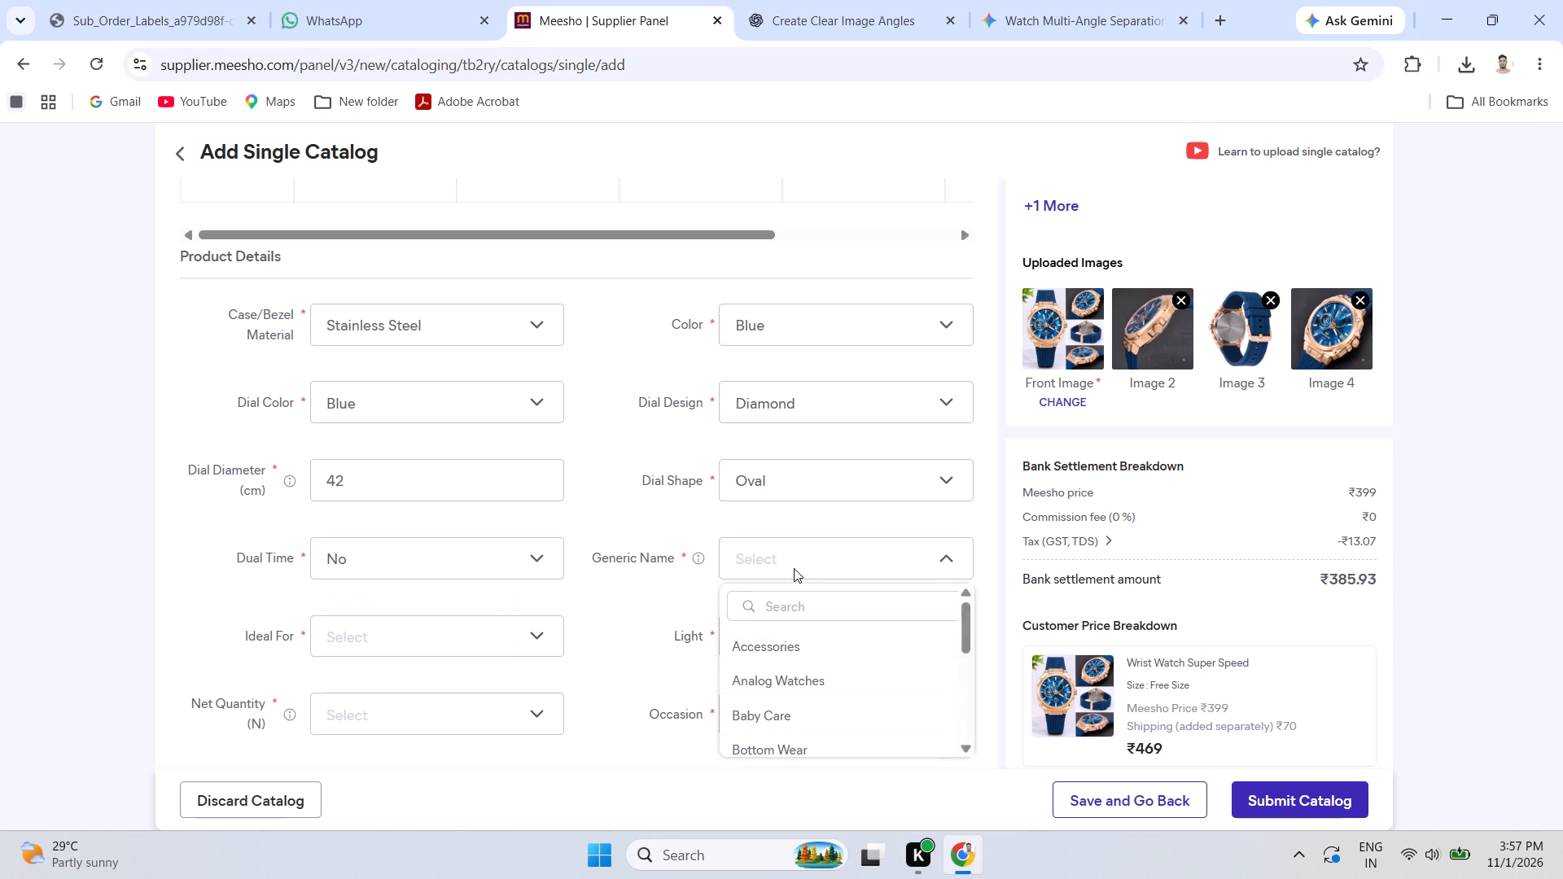
left_click(792, 692)
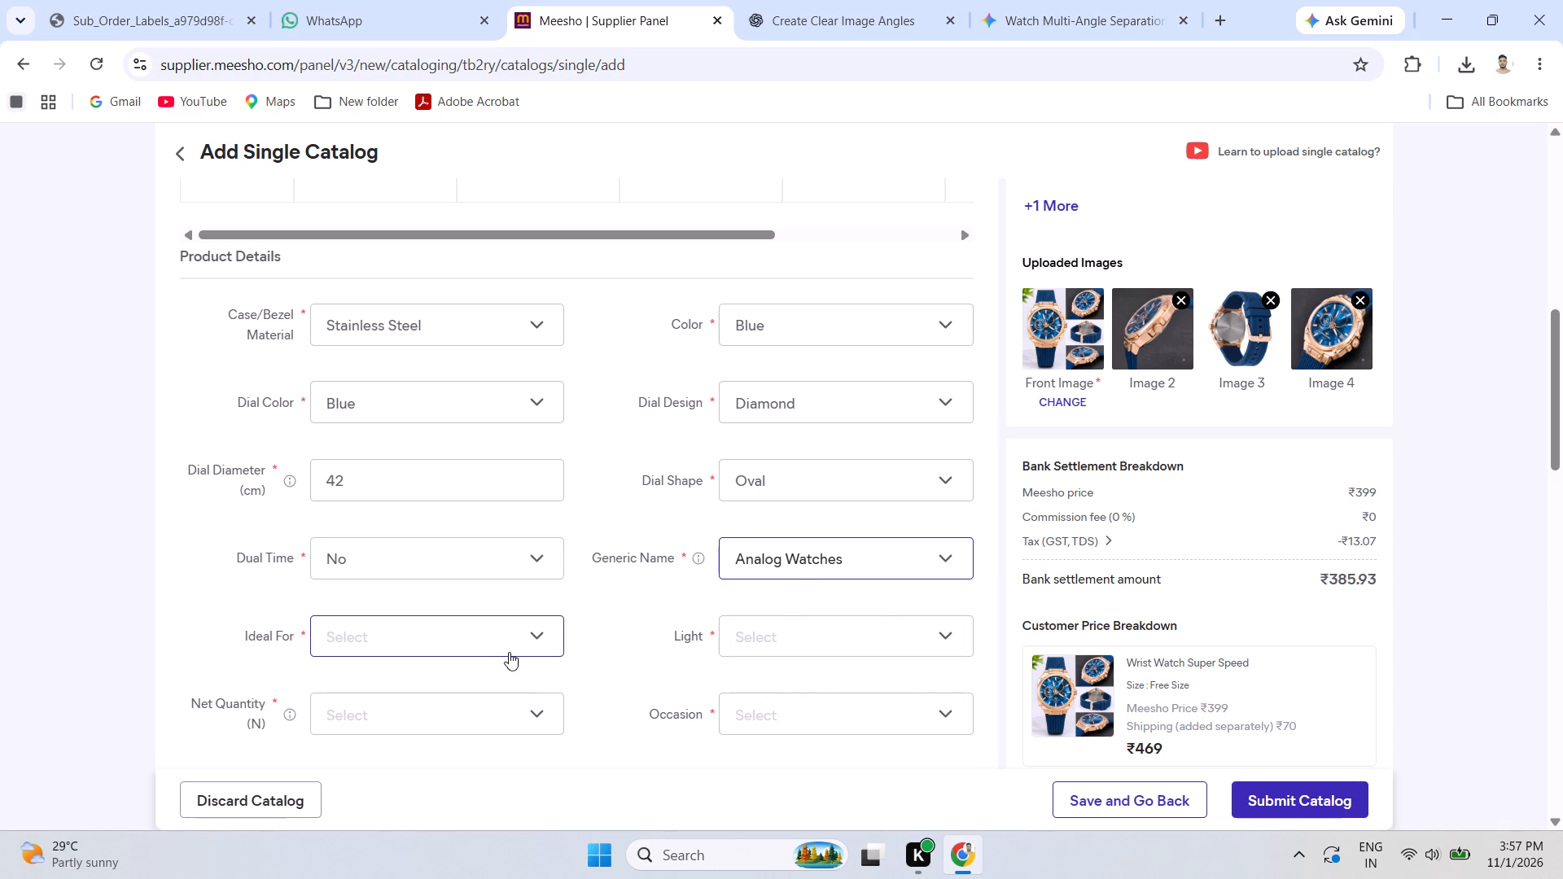
Set Ideal For to Unisex and Light to No in Product Details.
left_click(500, 644)
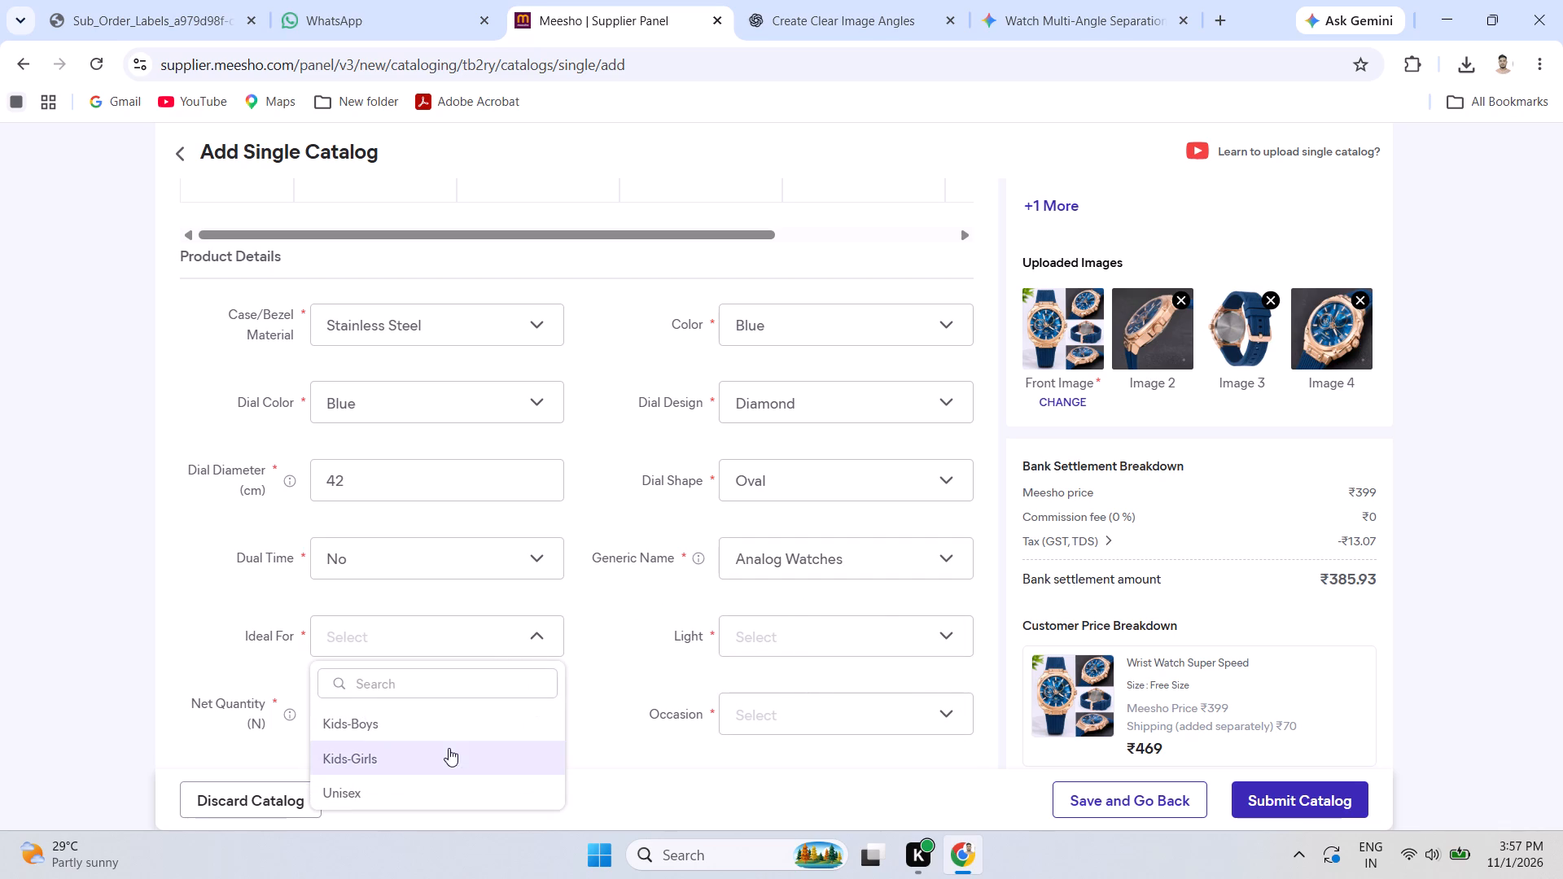
left_click(440, 798)
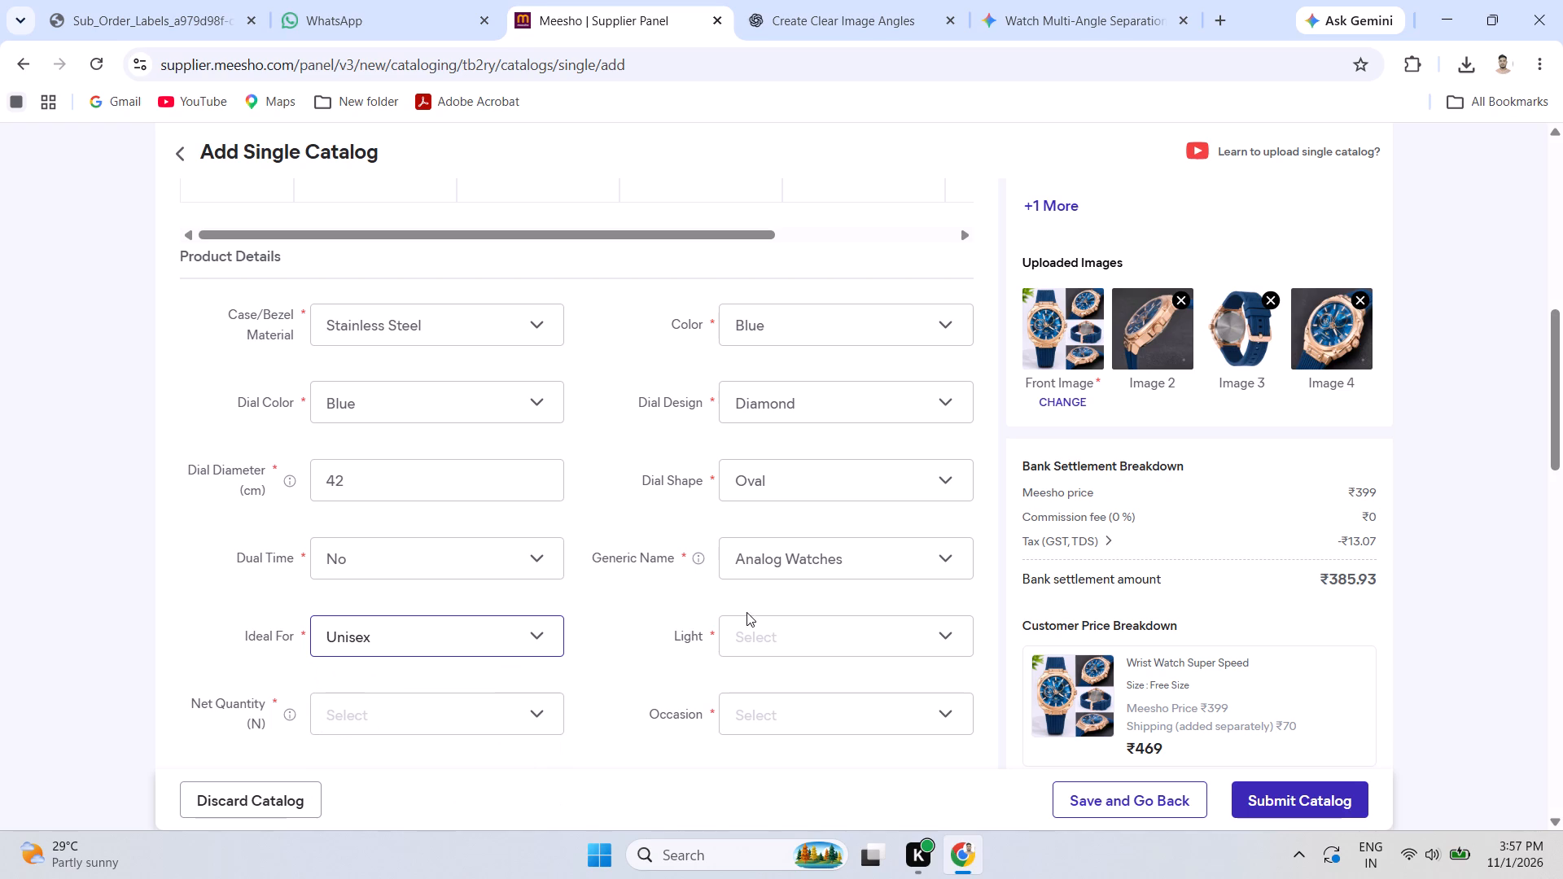
left_click(760, 628)
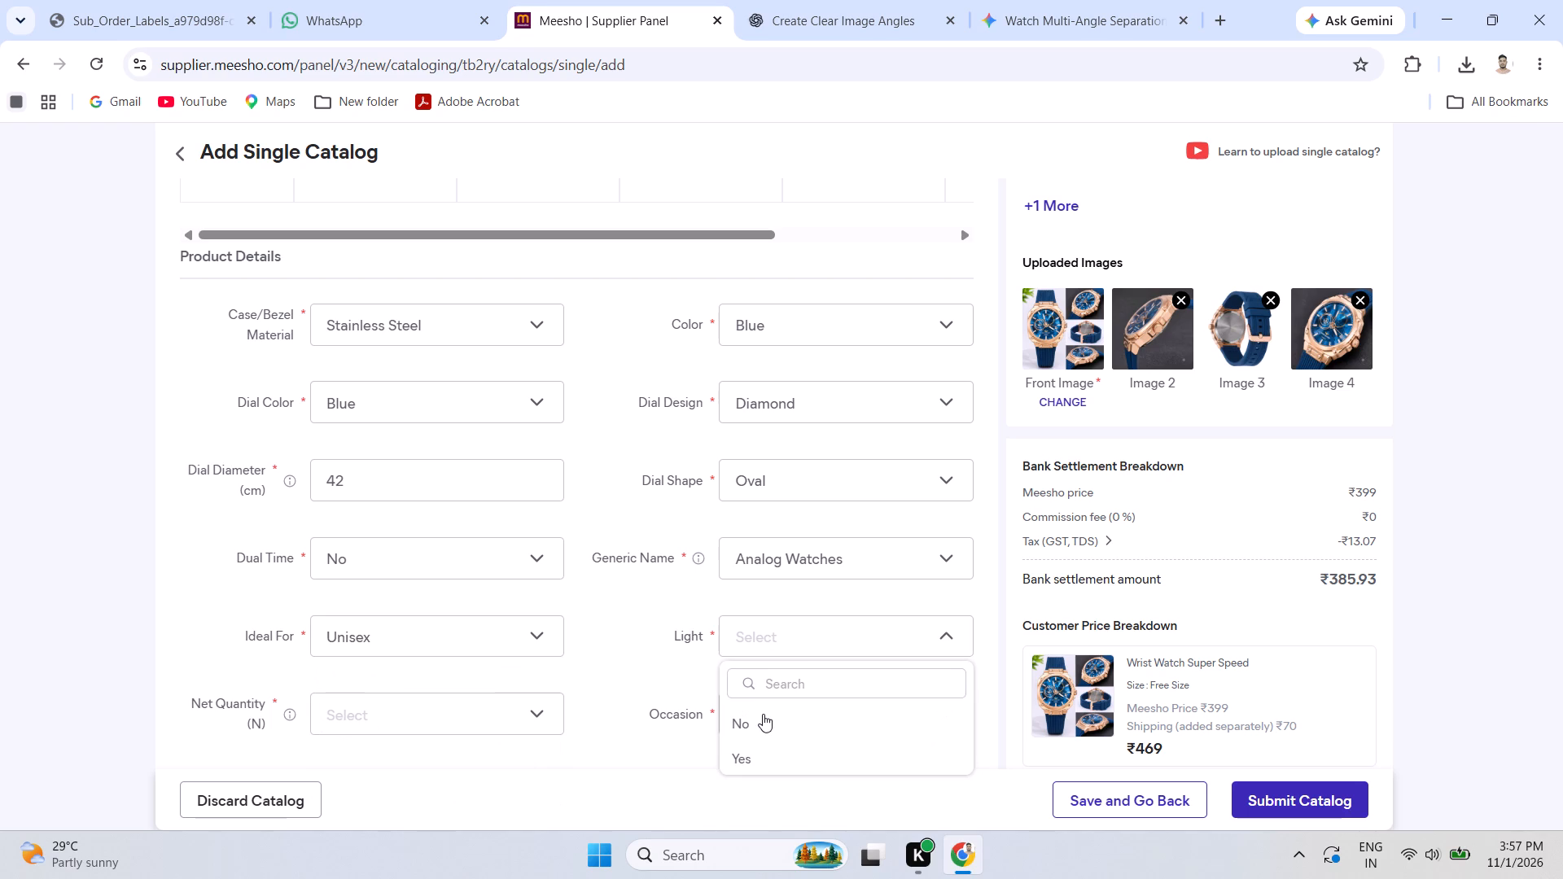
left_click(763, 714)
Set the Net Quantity to 1 and the Occasion to Partywear.
left_click(538, 699)
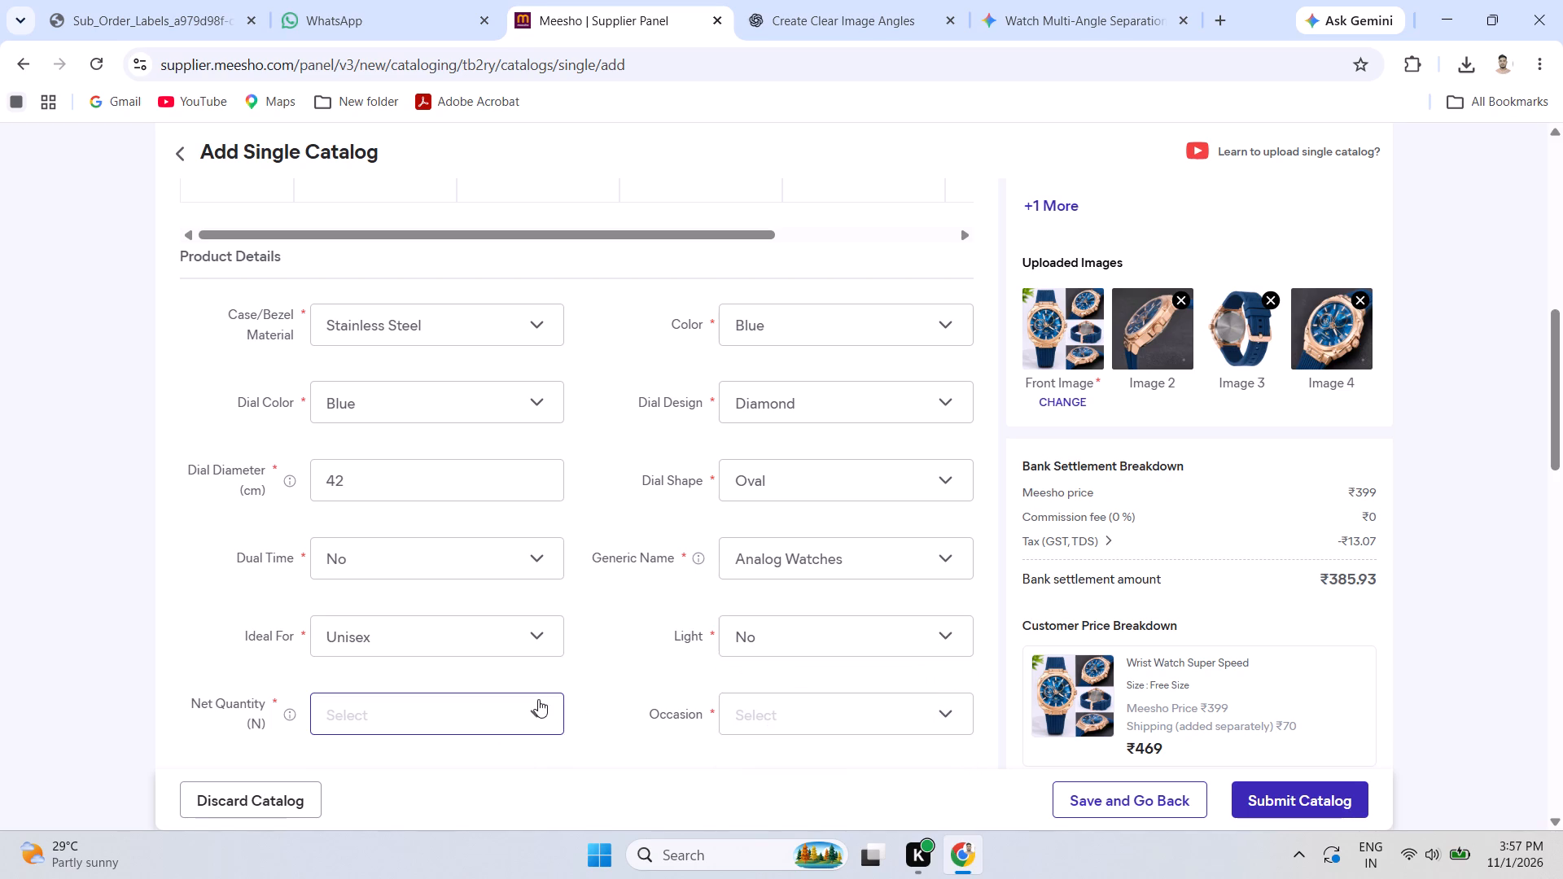
left_click(501, 702)
left_click(801, 715)
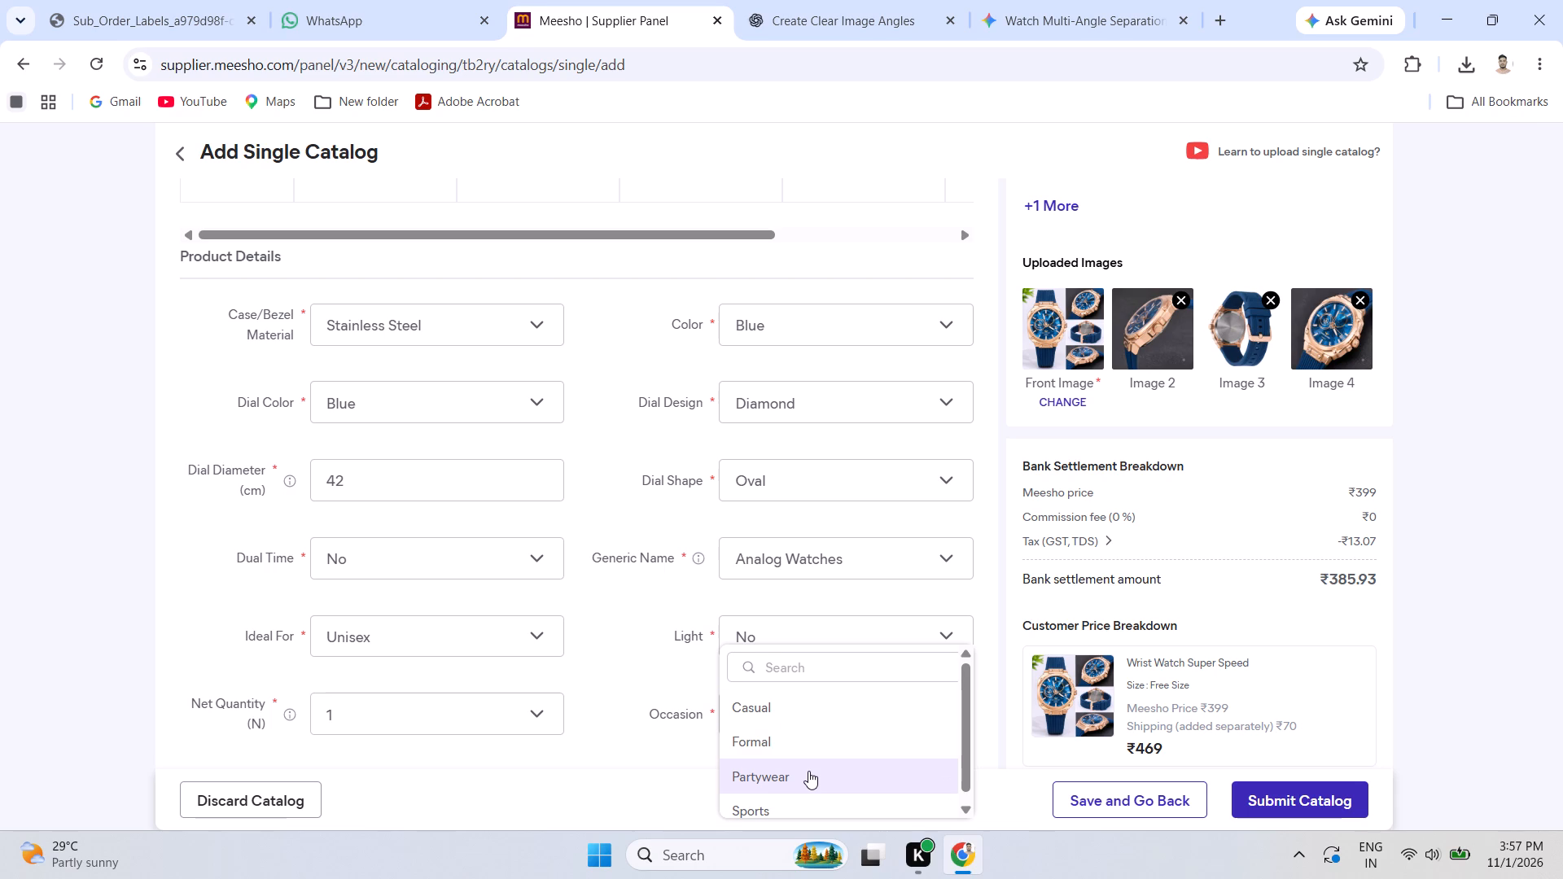
left_click(808, 771)
Set the watch's Power Source to Battery Powered.
scroll(796, 740, "down", 2)
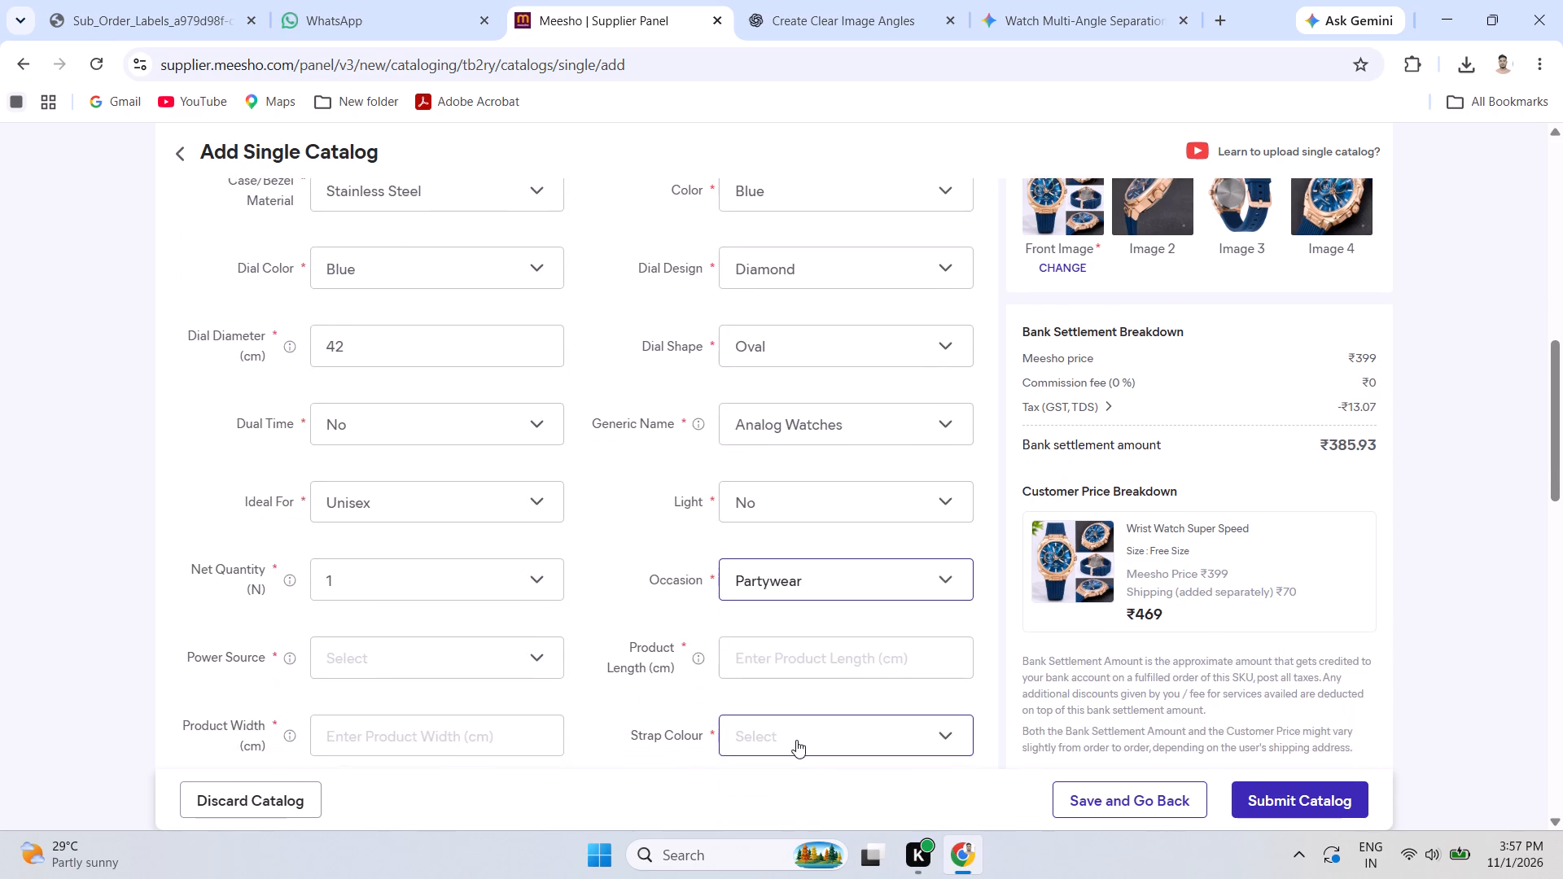
scroll(796, 740, "down", 2)
left_click(493, 456)
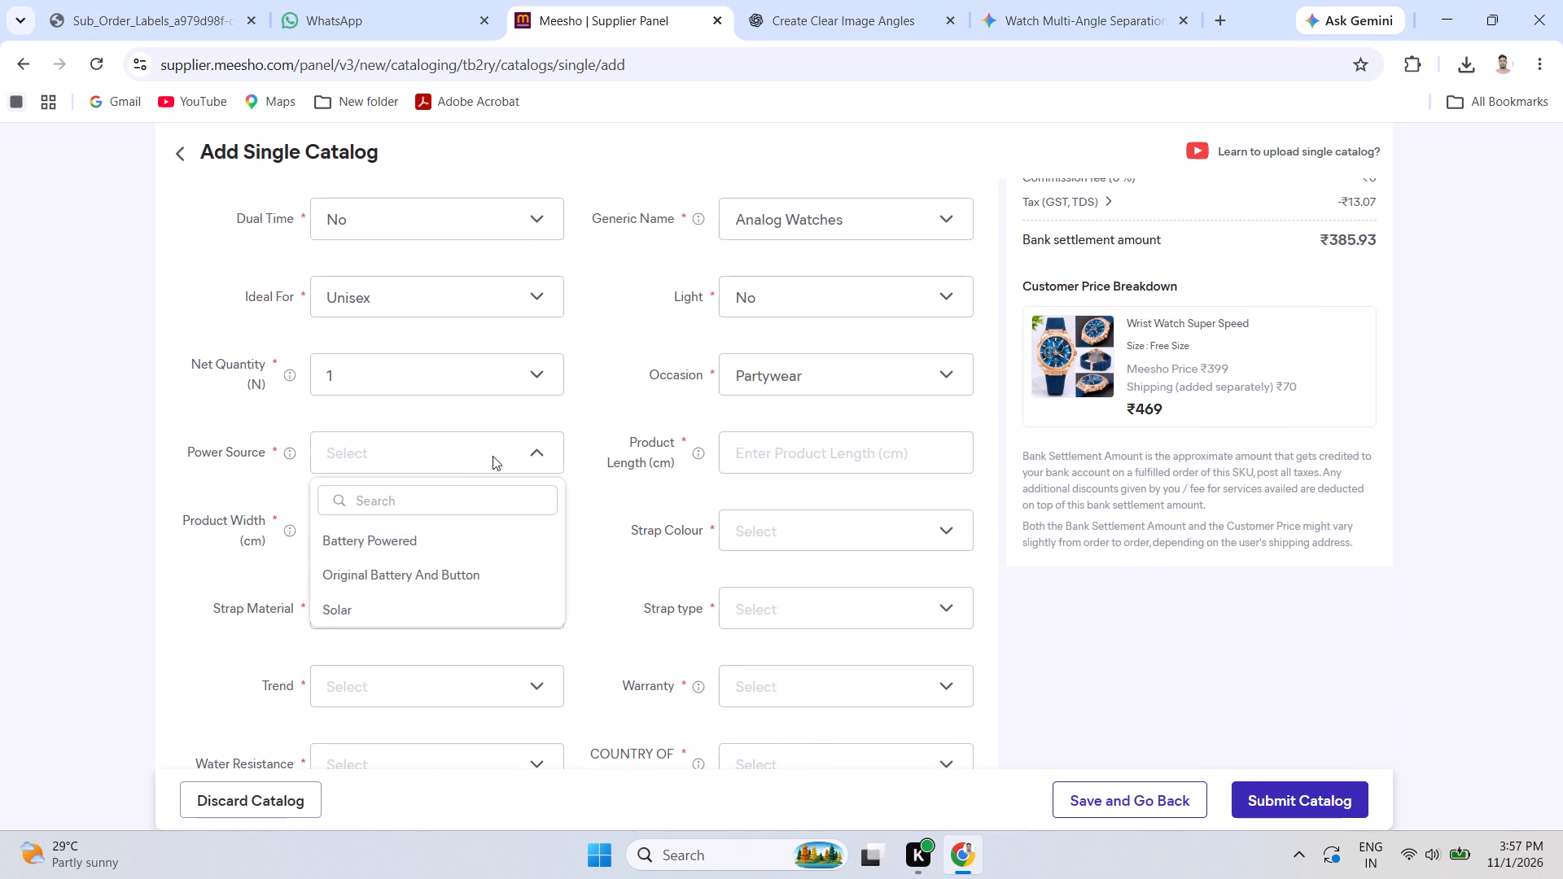
left_click(466, 540)
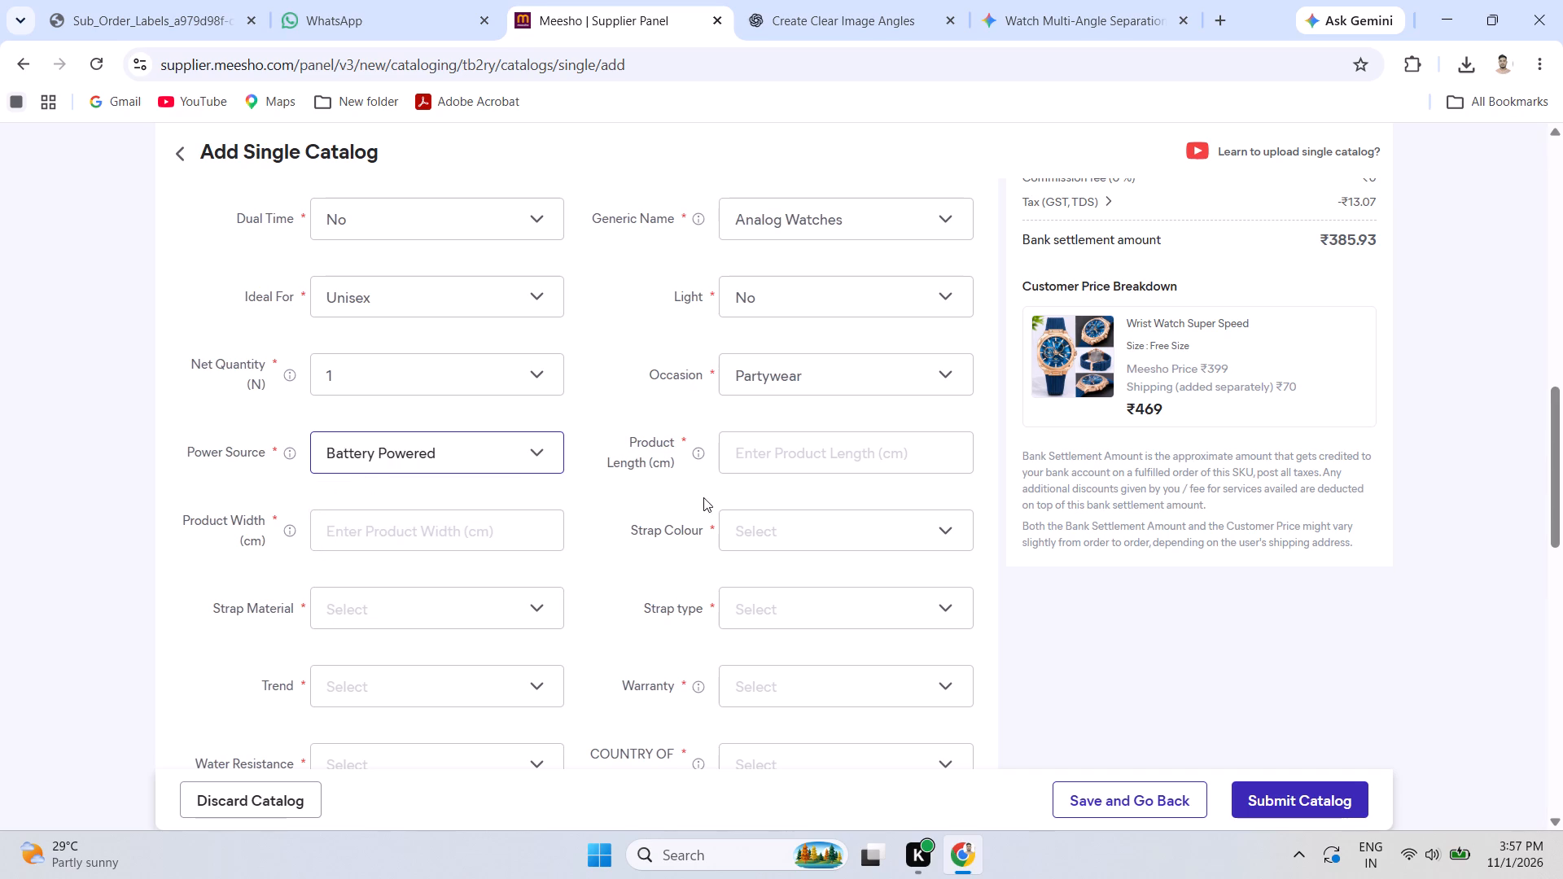
Set the Product Length to 20 cm and the Product Width to 3 cm.
left_click(753, 457)
left_click(874, 496)
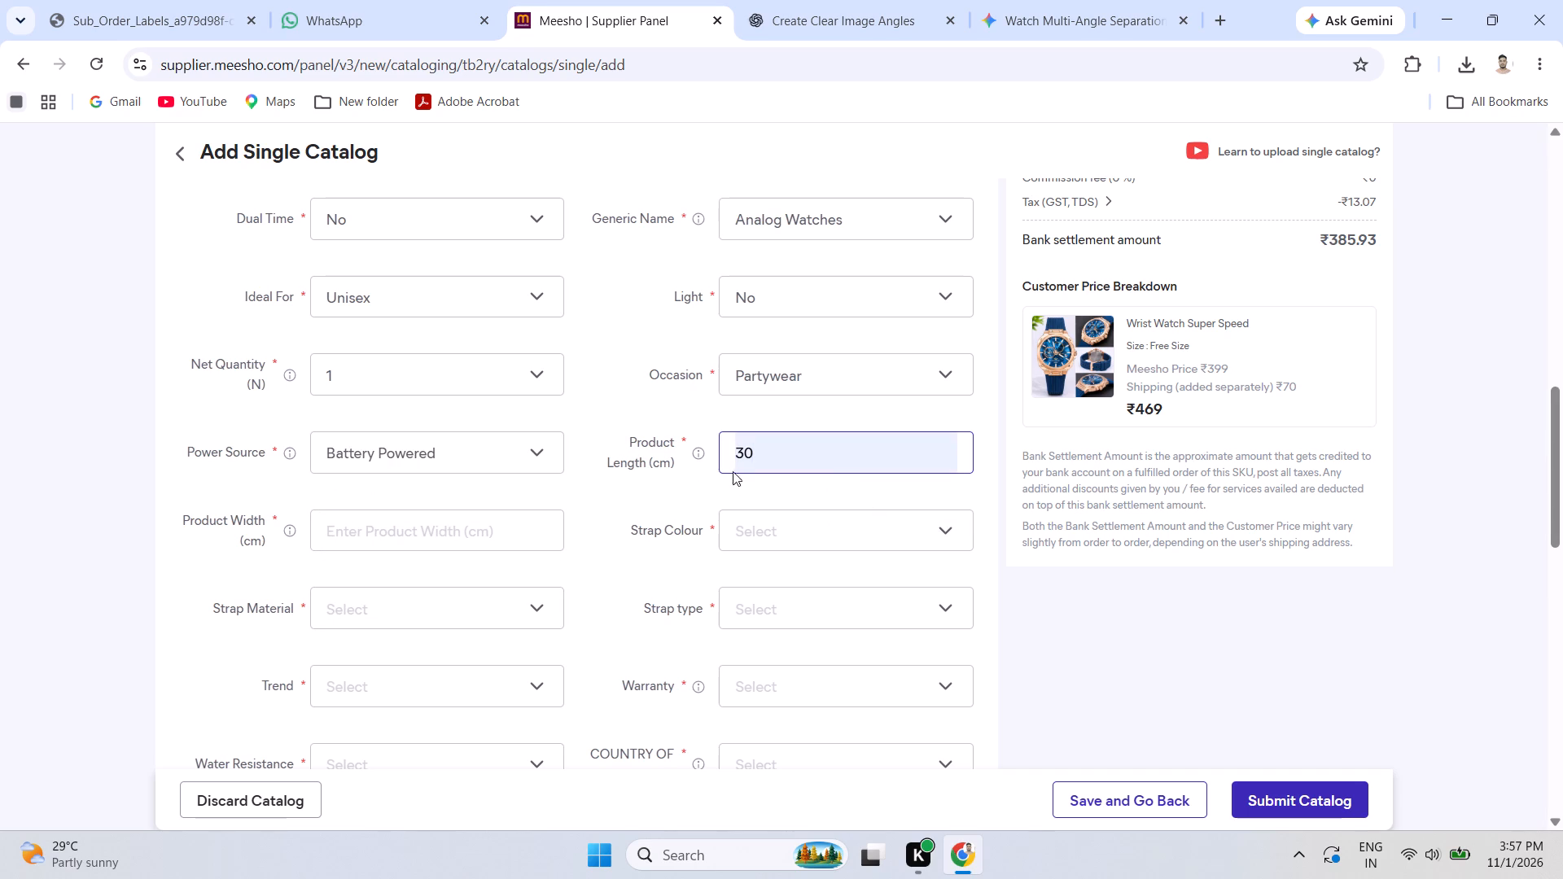
key("BackSpace")
key("BackSpace")
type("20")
left_click(510, 510)
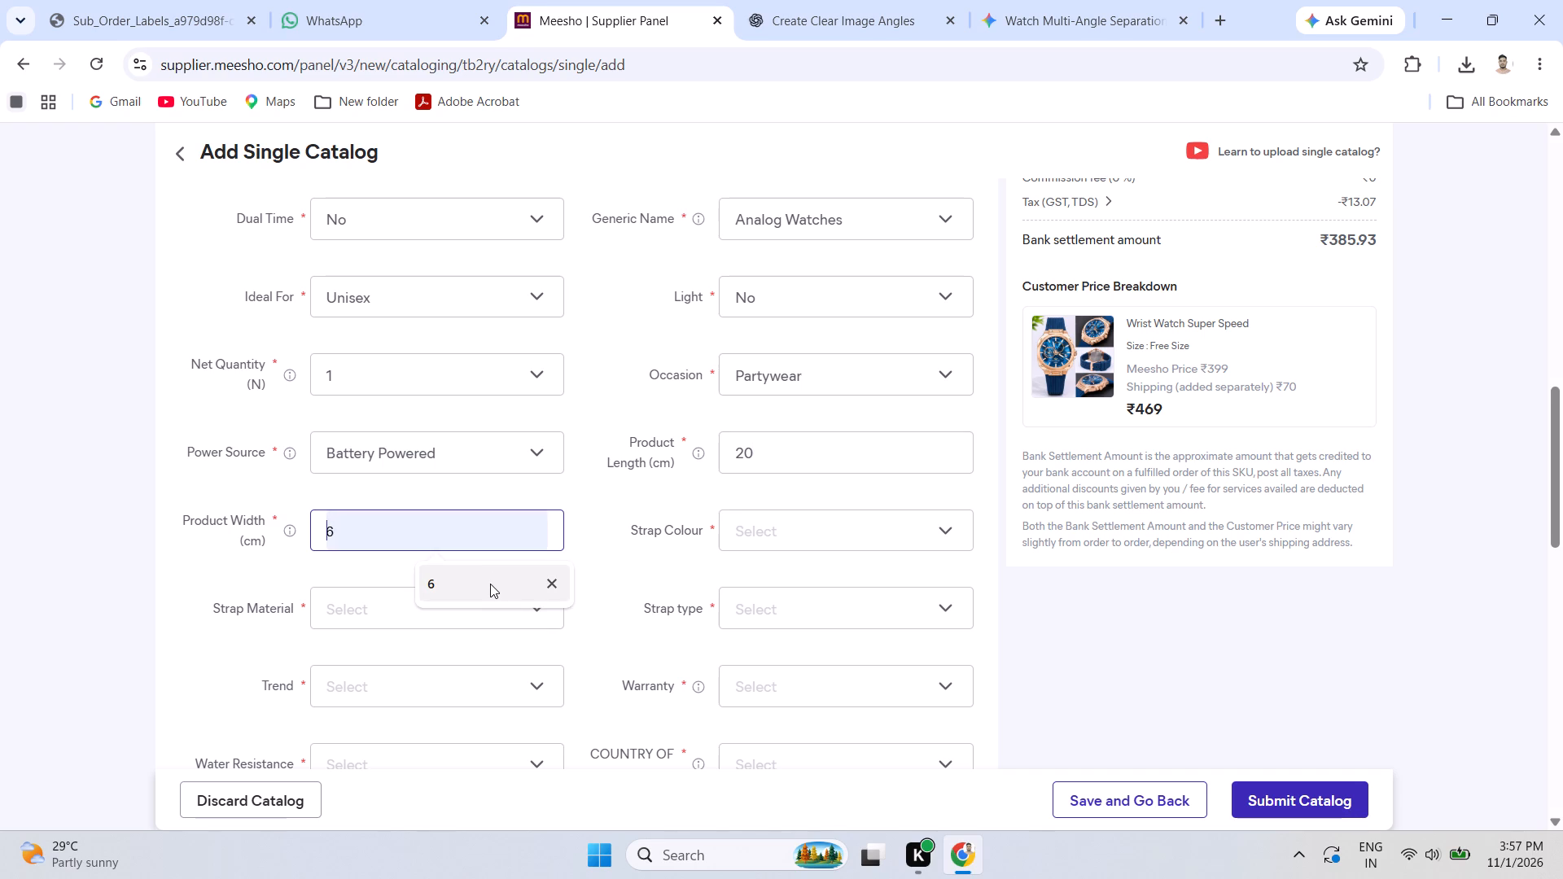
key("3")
Set the Strap Colour to Blue in Product Details.
left_click(767, 520)
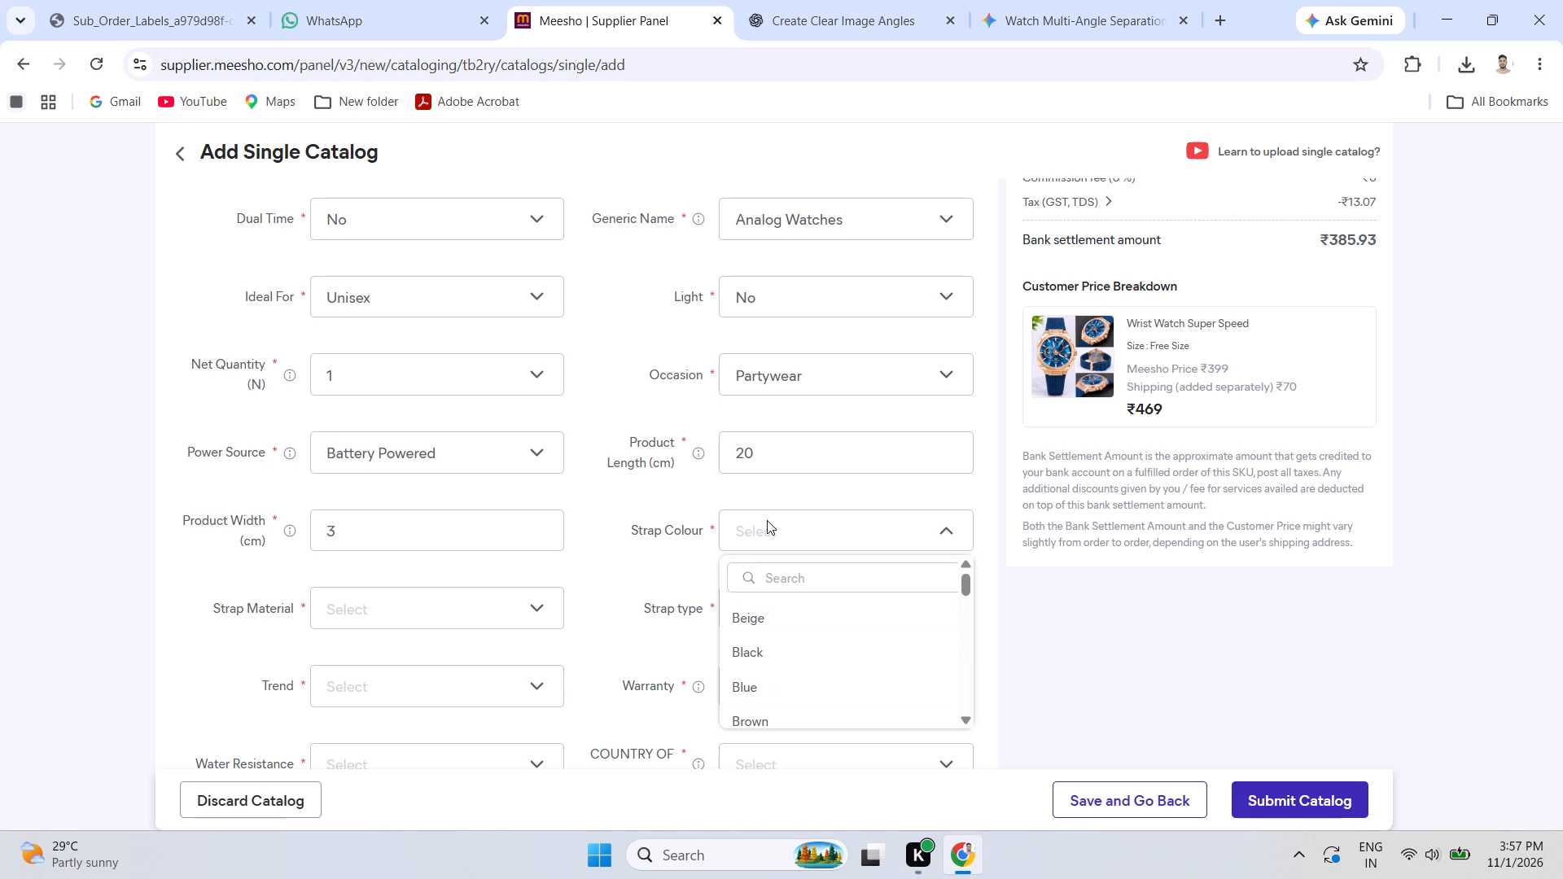
left_click(770, 681)
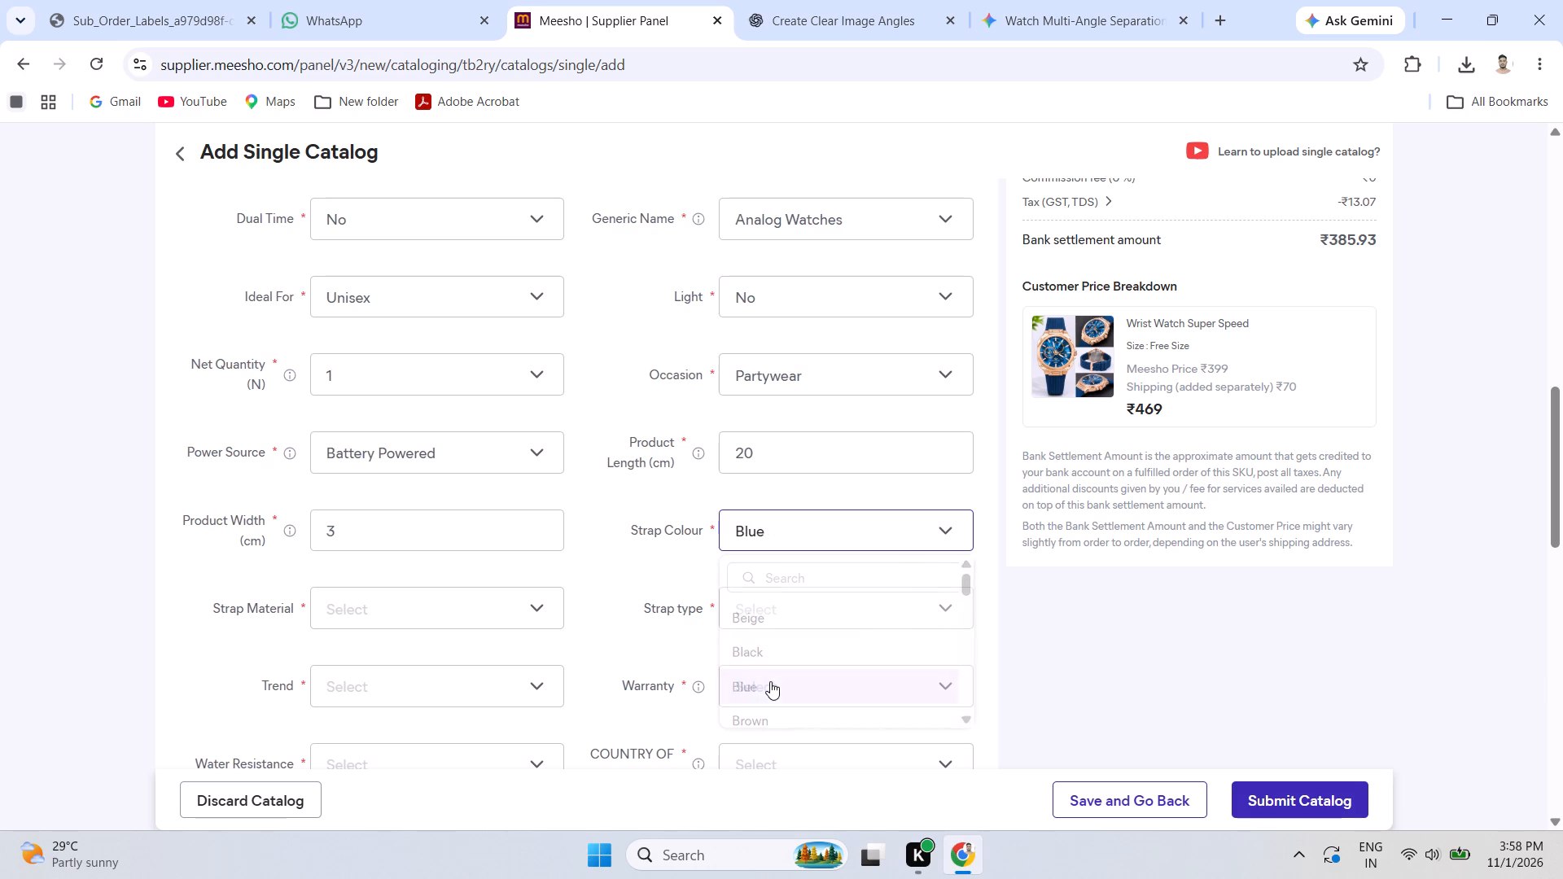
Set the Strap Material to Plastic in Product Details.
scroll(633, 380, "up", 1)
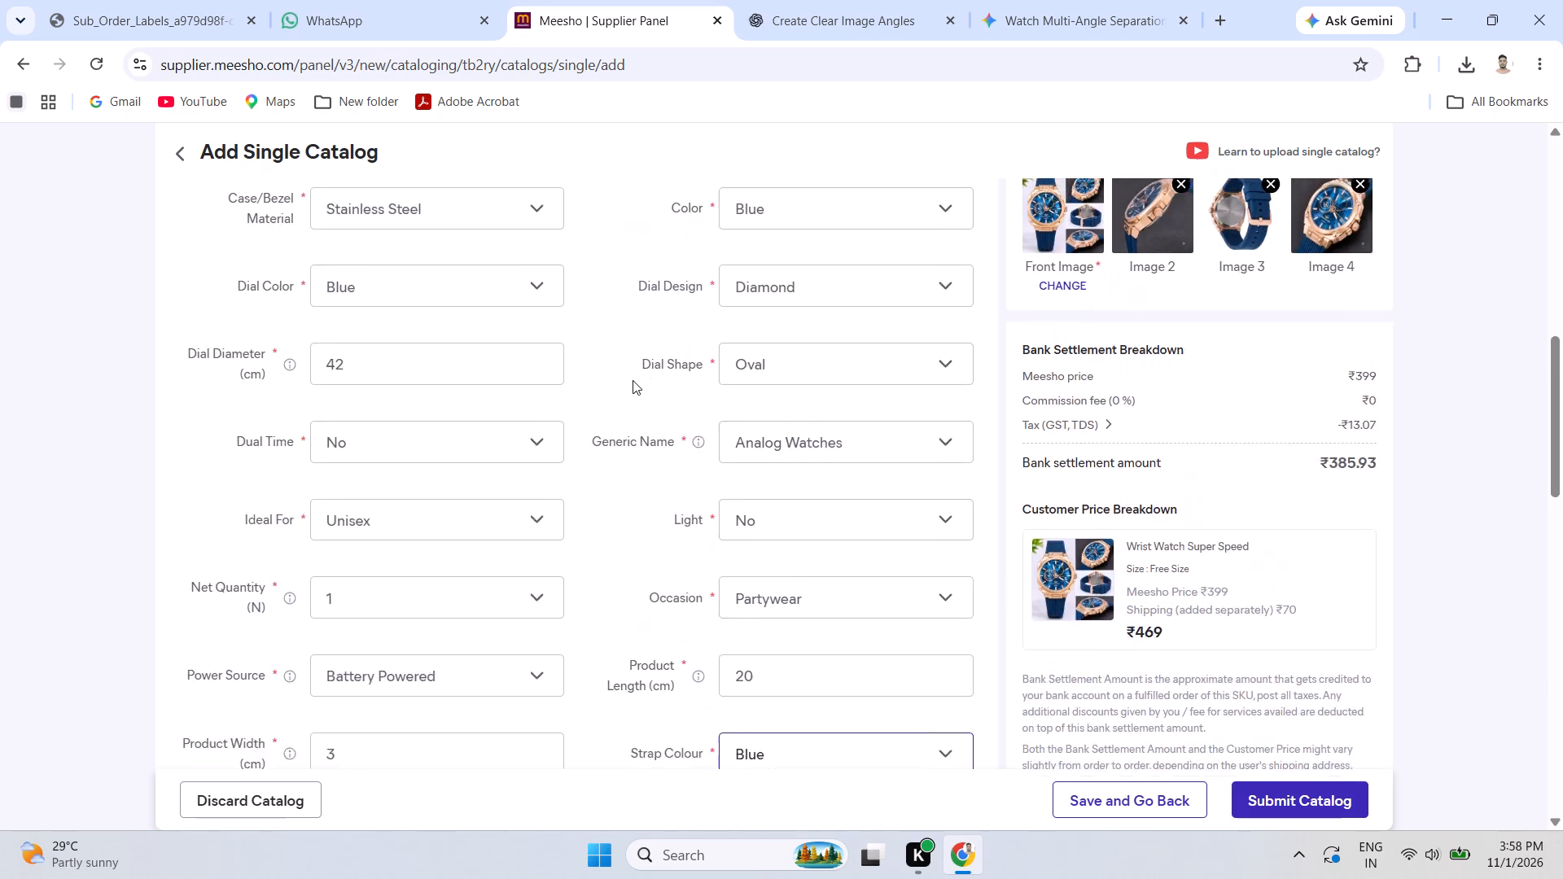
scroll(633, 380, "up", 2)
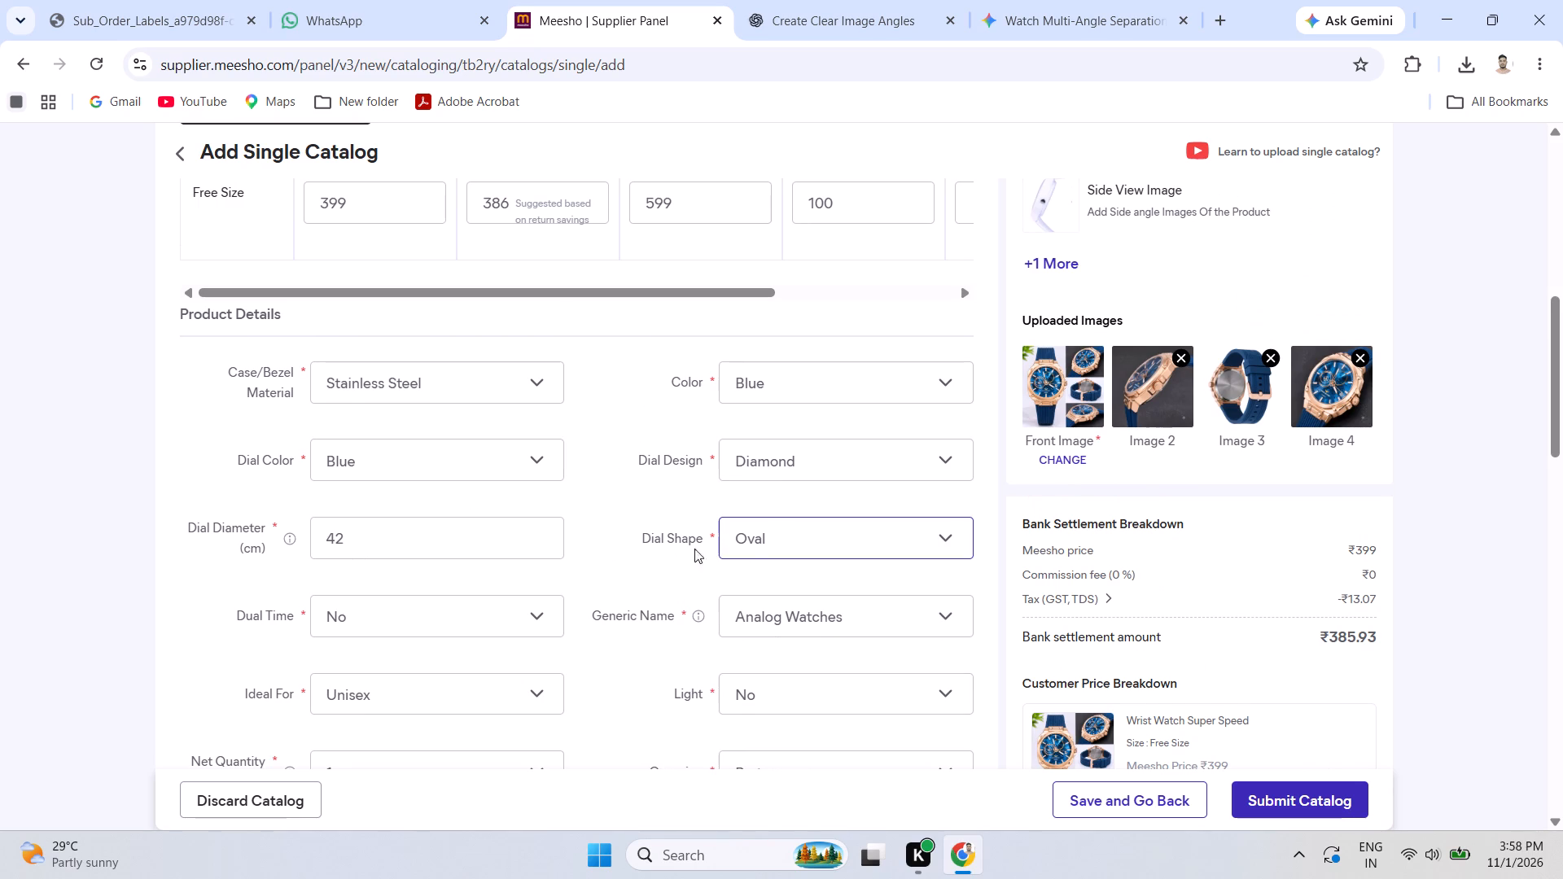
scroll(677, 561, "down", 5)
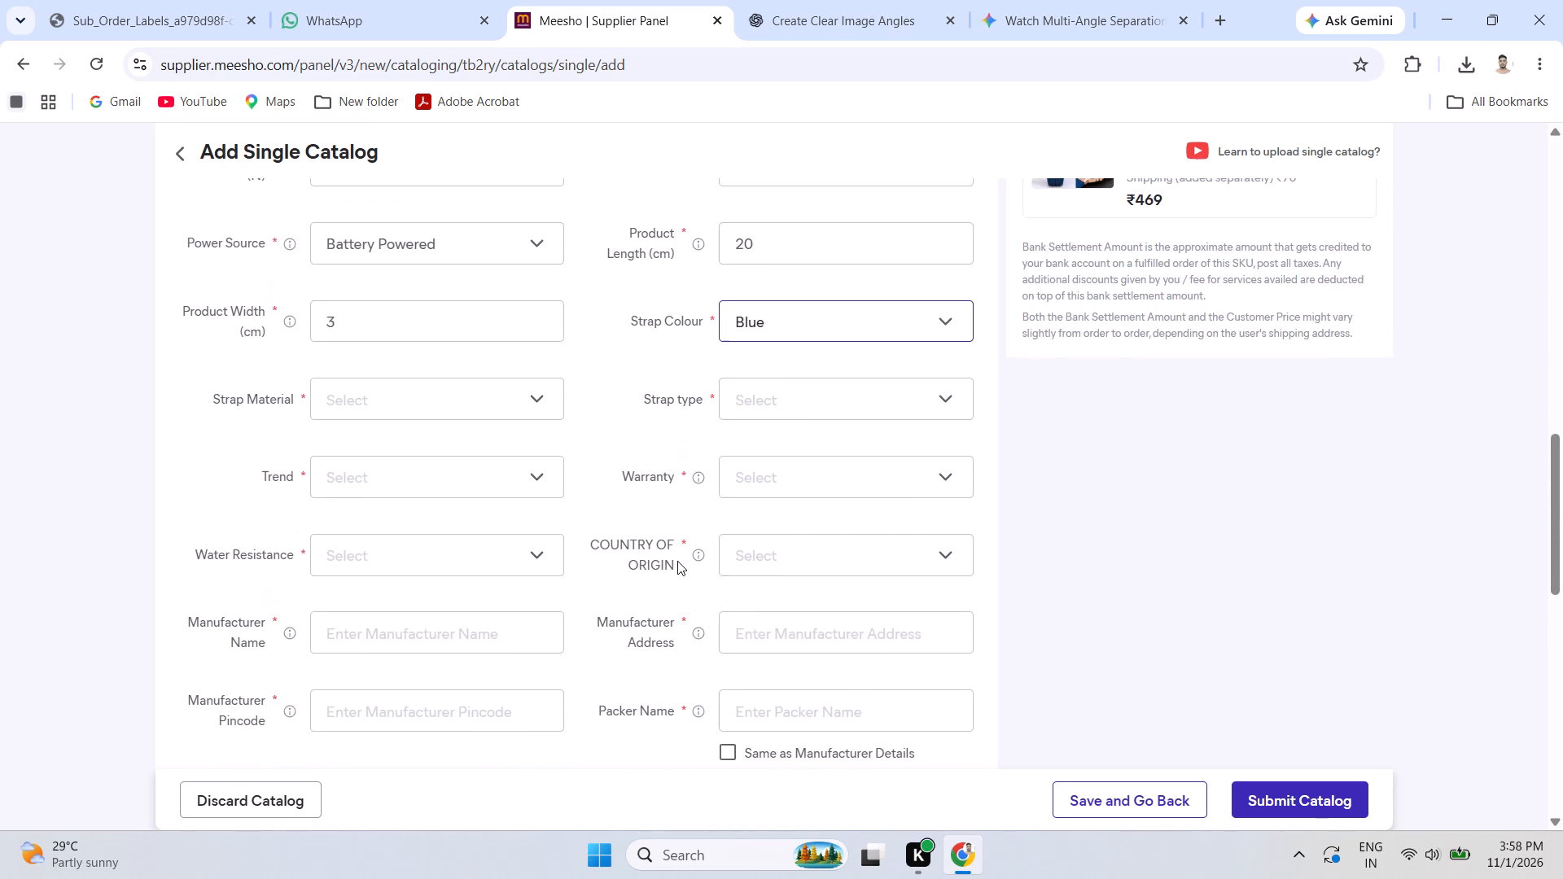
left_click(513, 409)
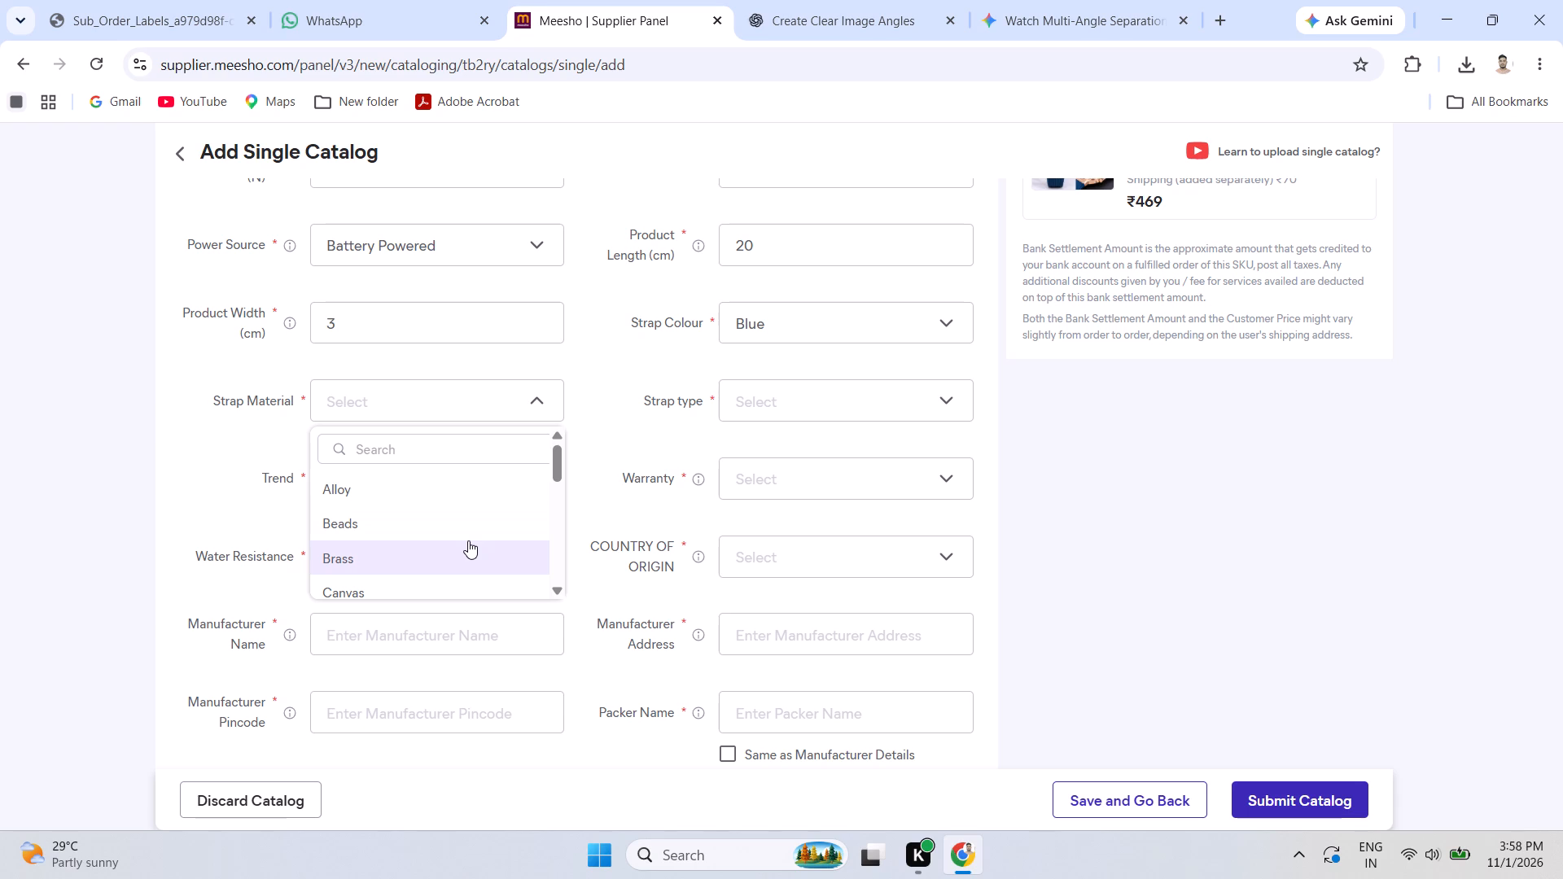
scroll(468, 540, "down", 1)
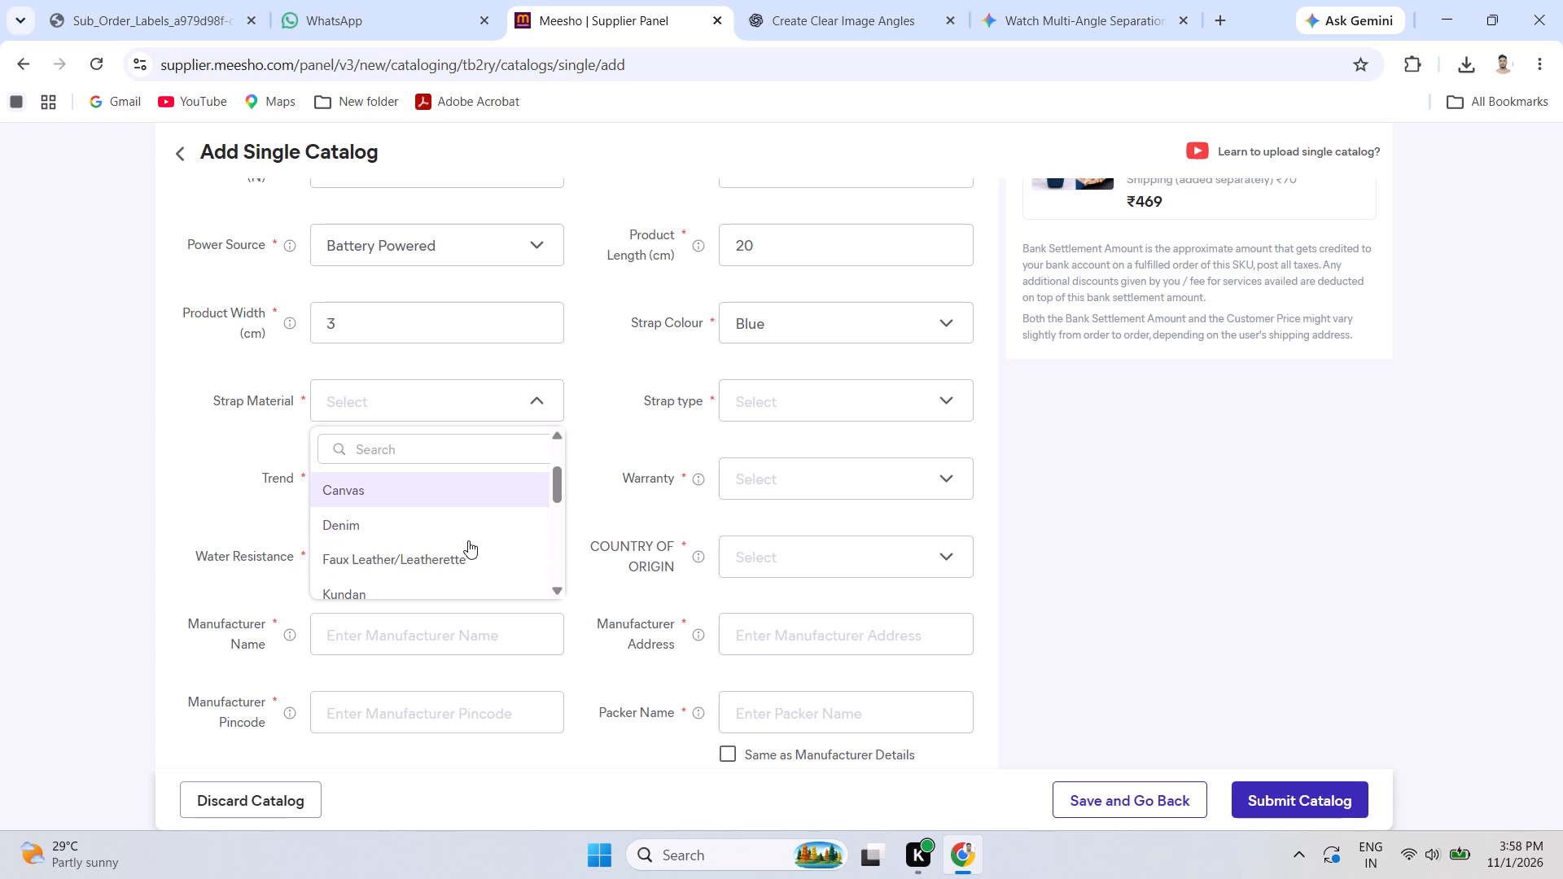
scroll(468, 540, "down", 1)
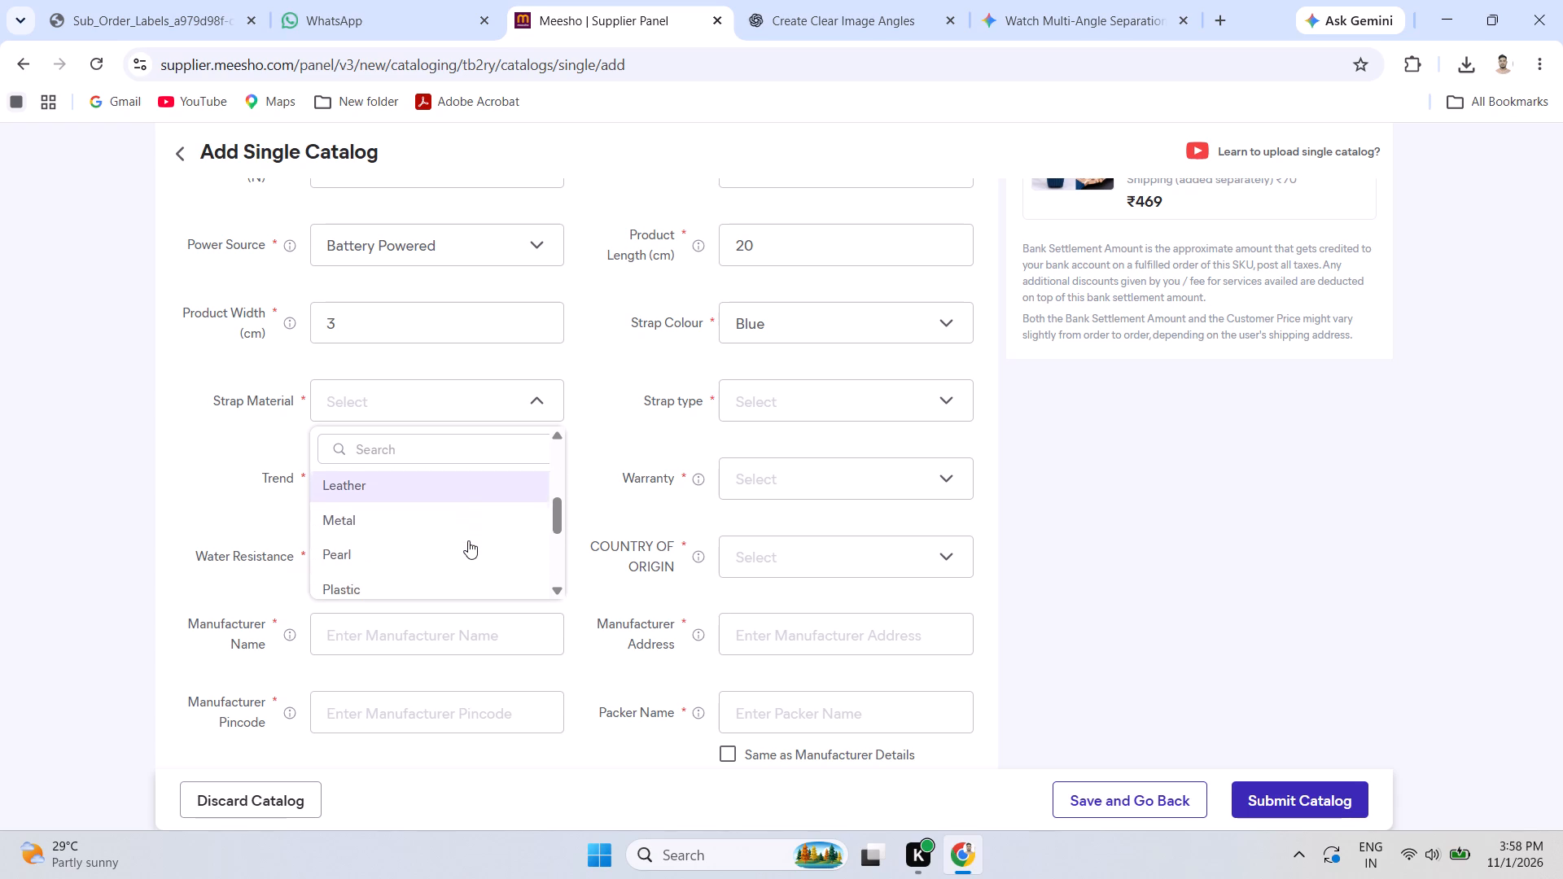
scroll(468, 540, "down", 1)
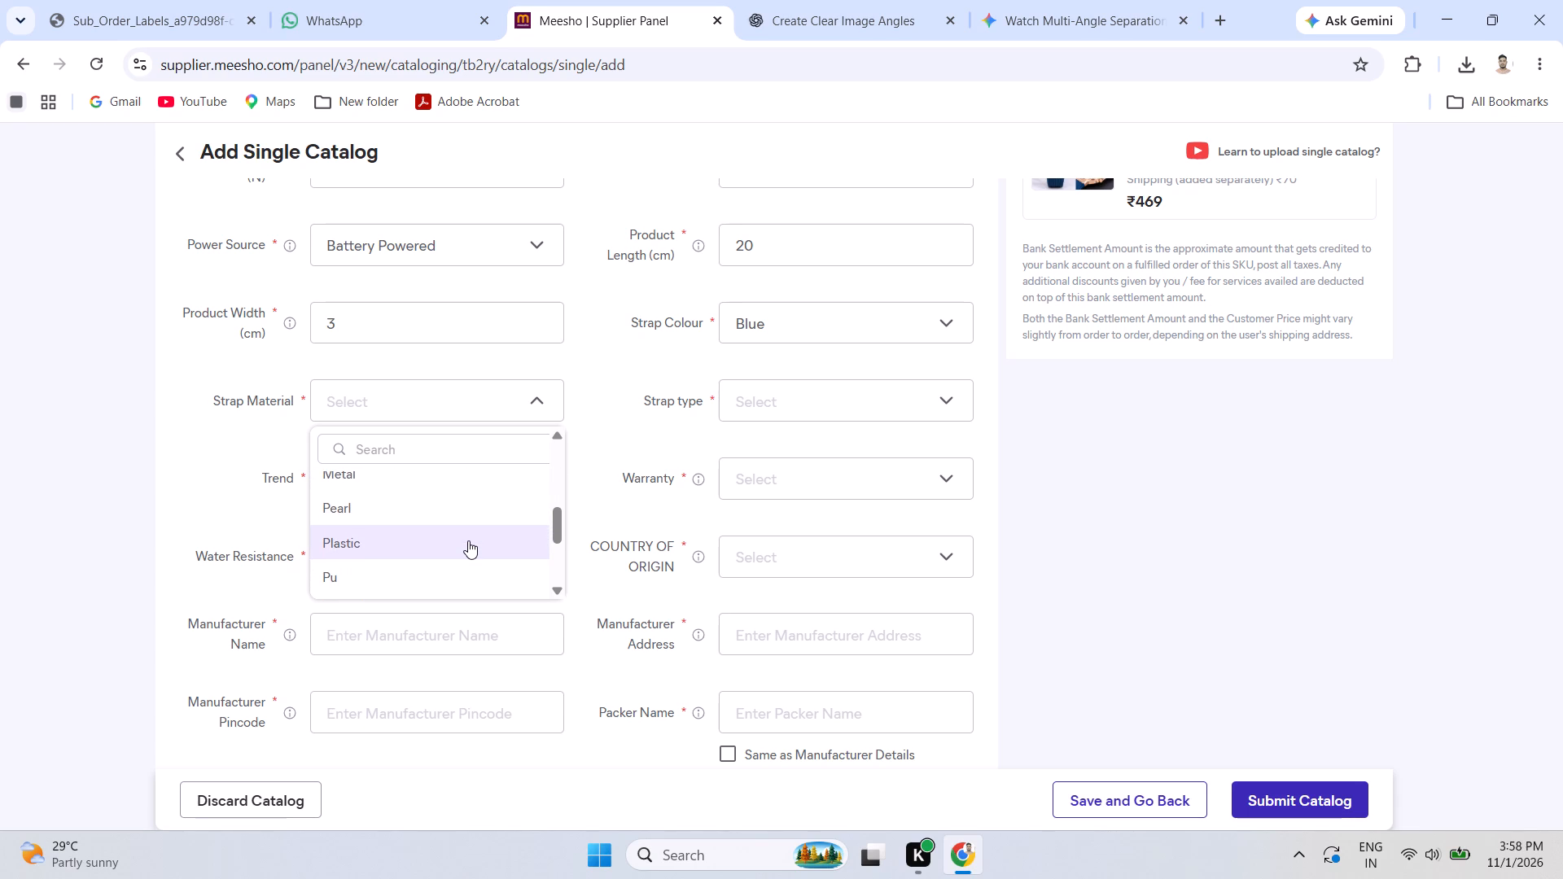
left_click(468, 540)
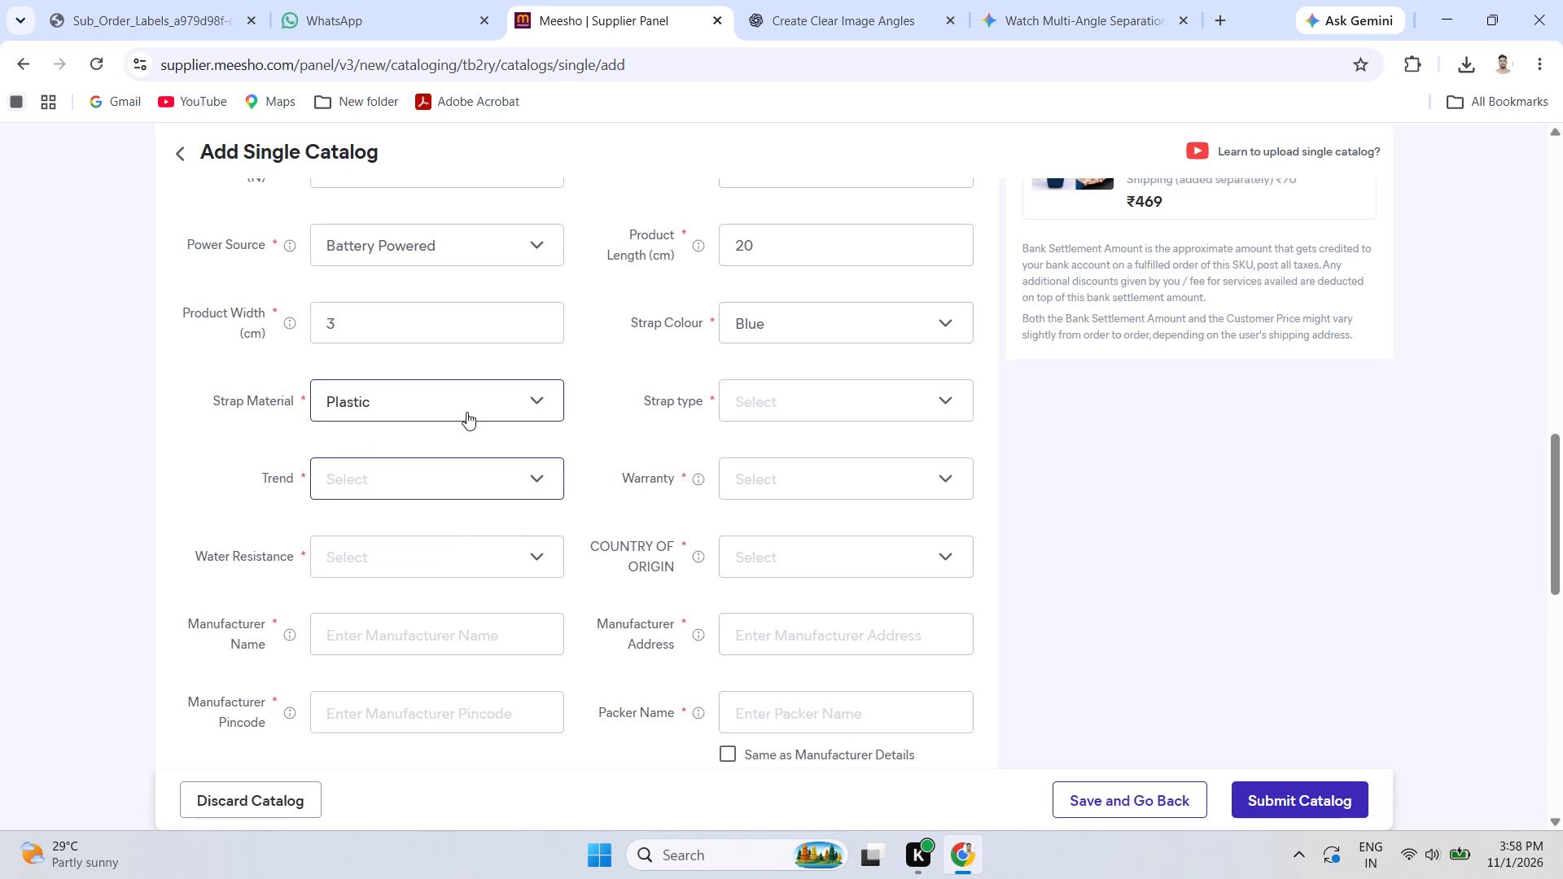
Change the Strap Material to Rubber.
left_click(466, 394)
scroll(409, 591, "down", 2)
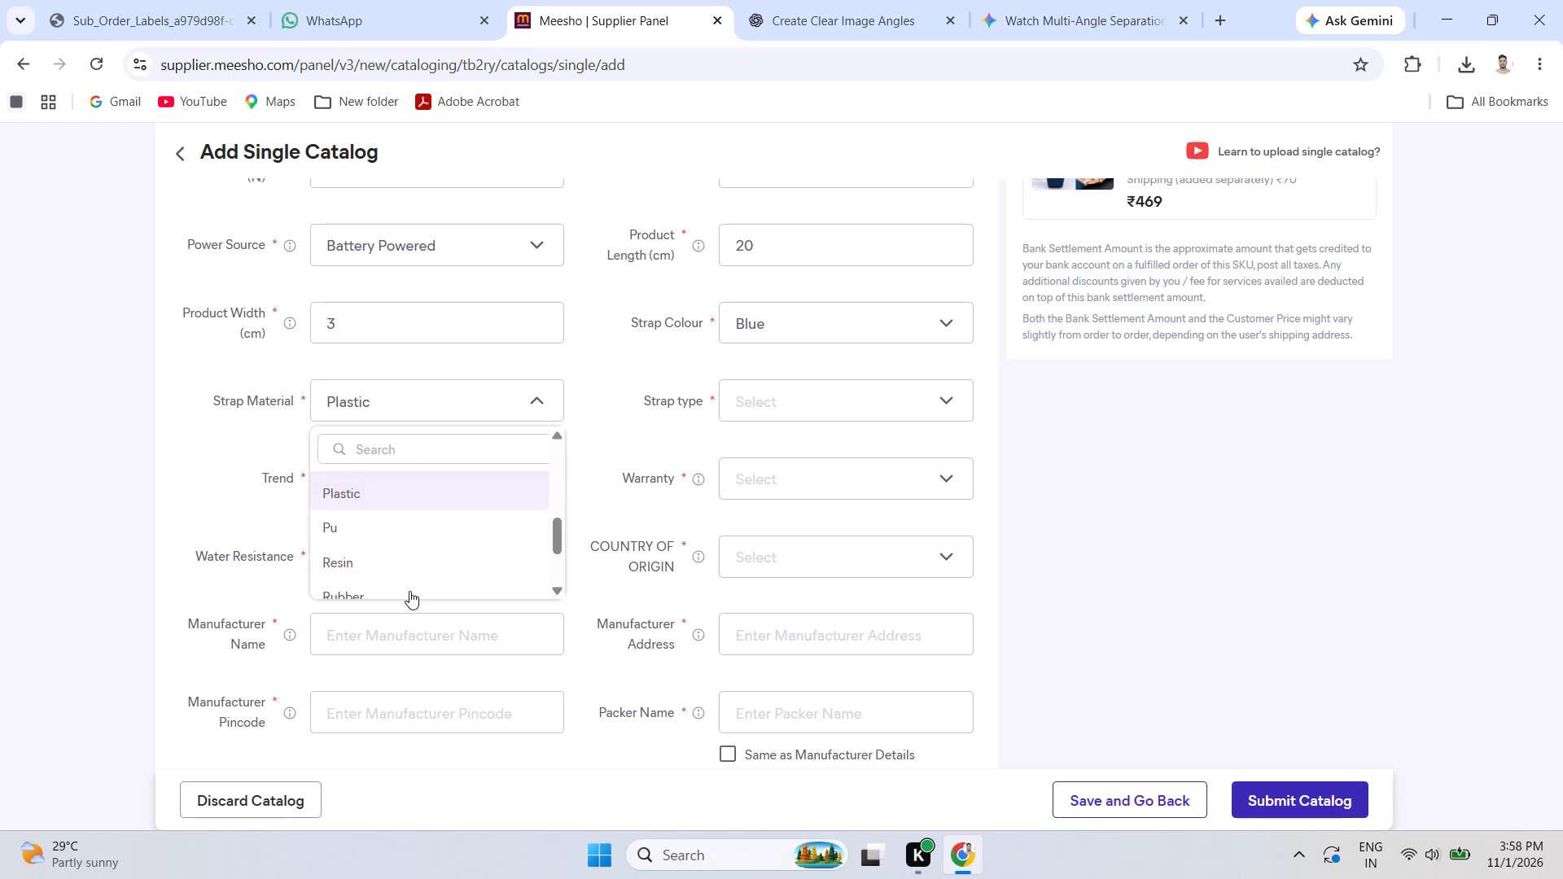
scroll(409, 591, "down", 3)
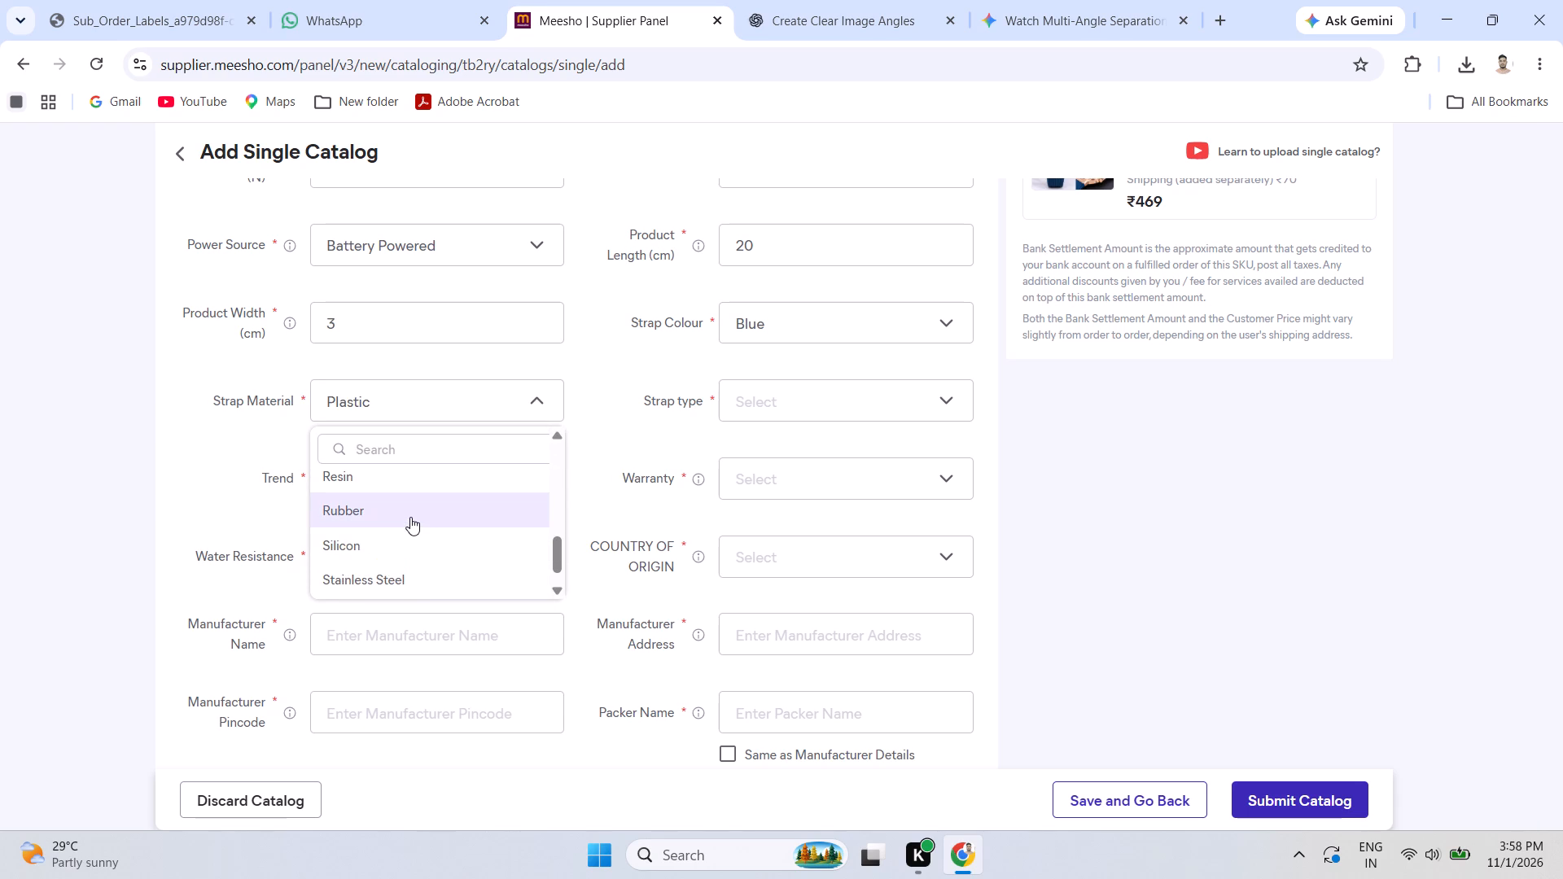
left_click(410, 517)
Set the Strap type to Belt in Product Details.
left_click(758, 410)
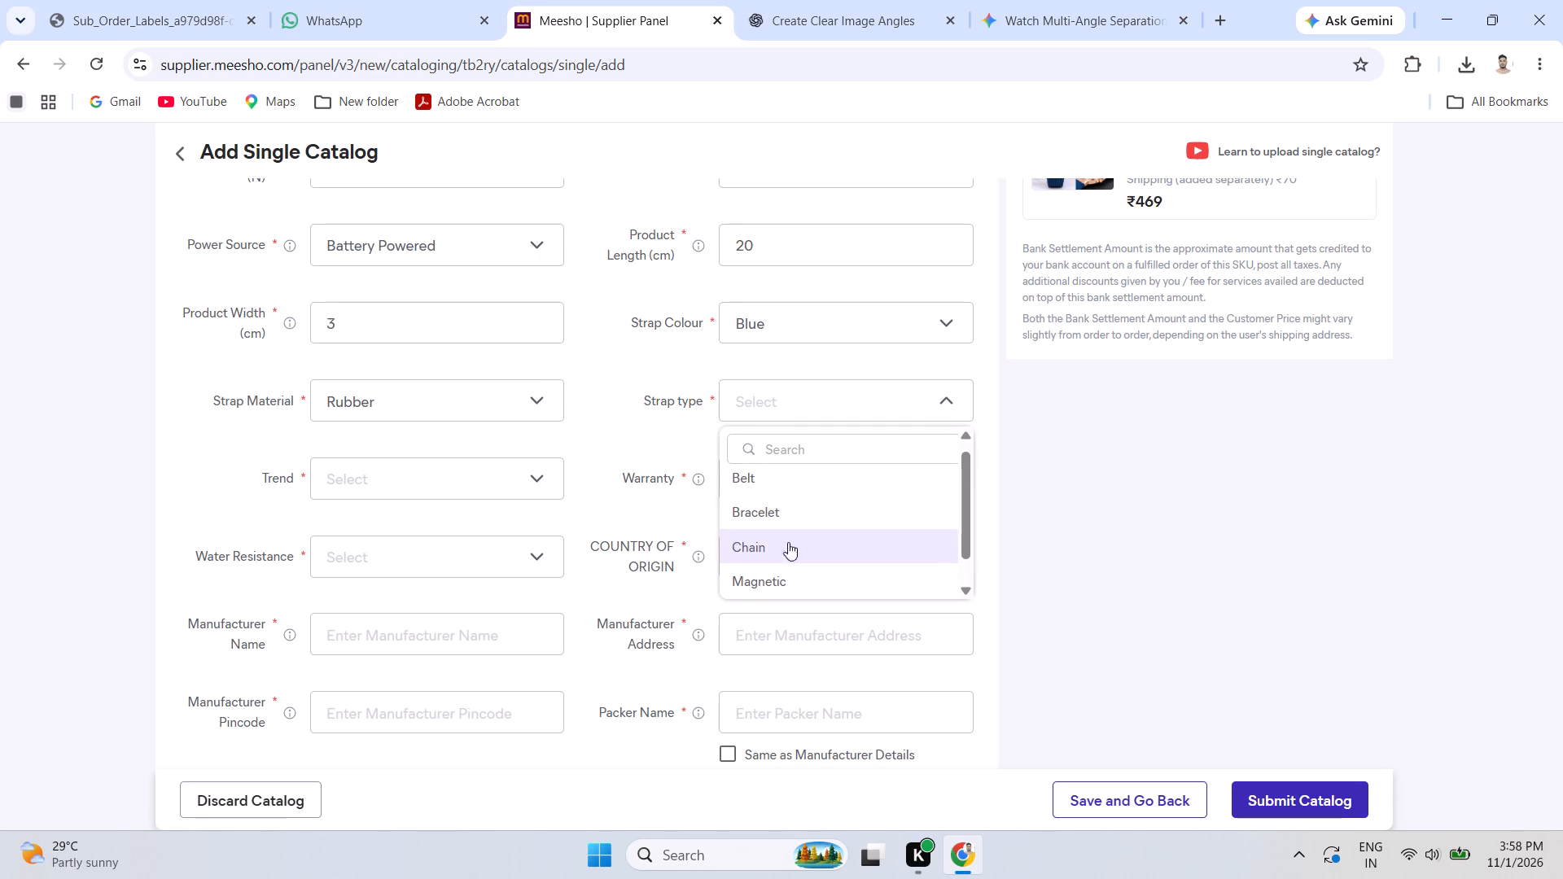
left_click(795, 483)
Set the Trend to Unisex in Product Details.
left_click(521, 486)
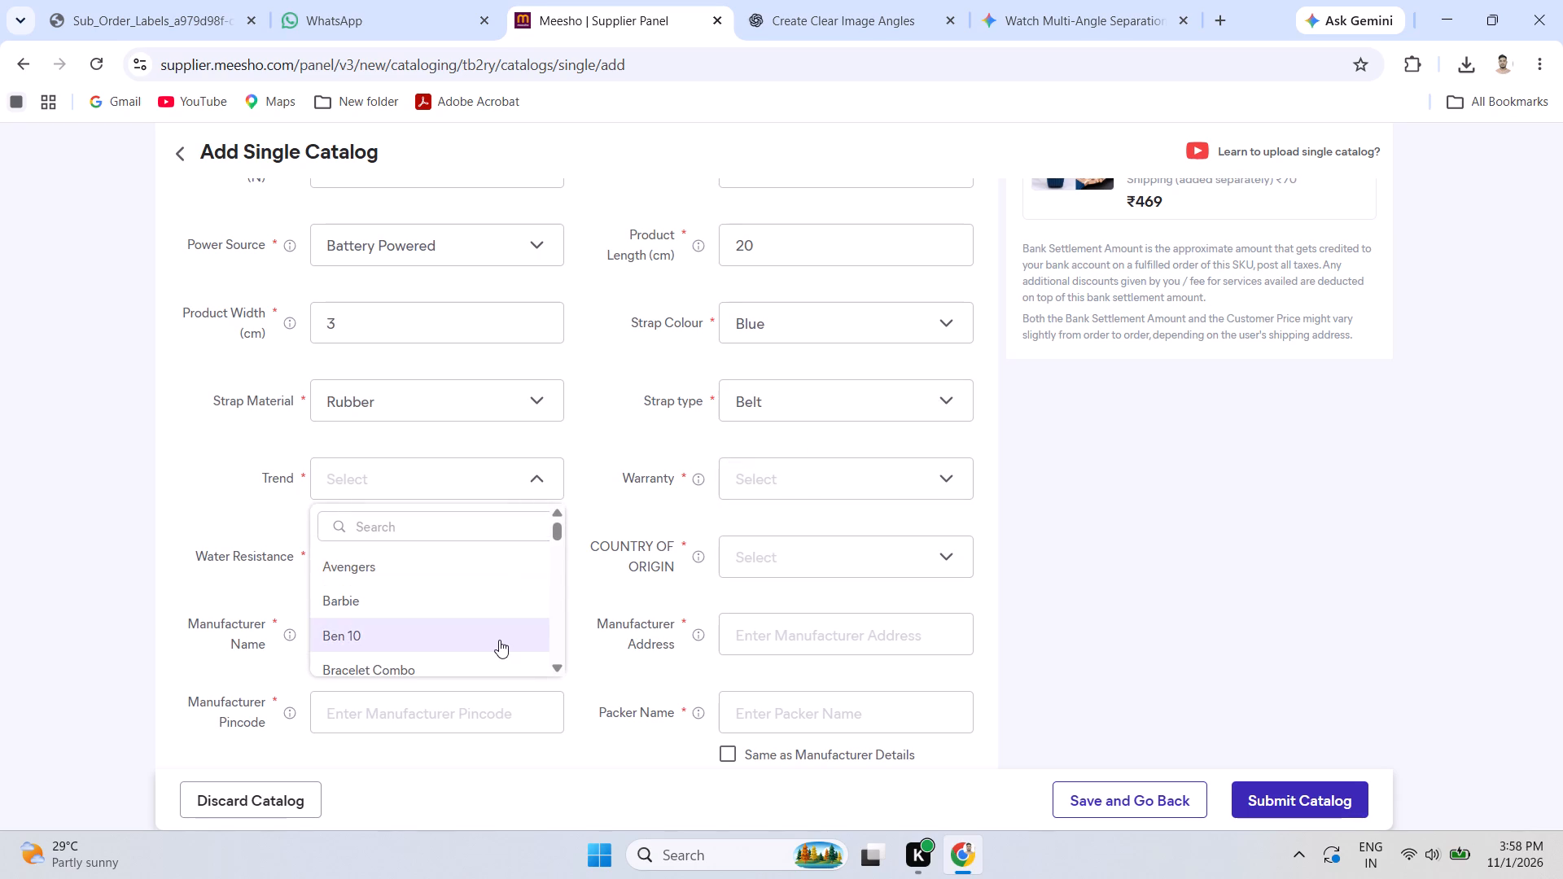
scroll(499, 640, "down", 2)
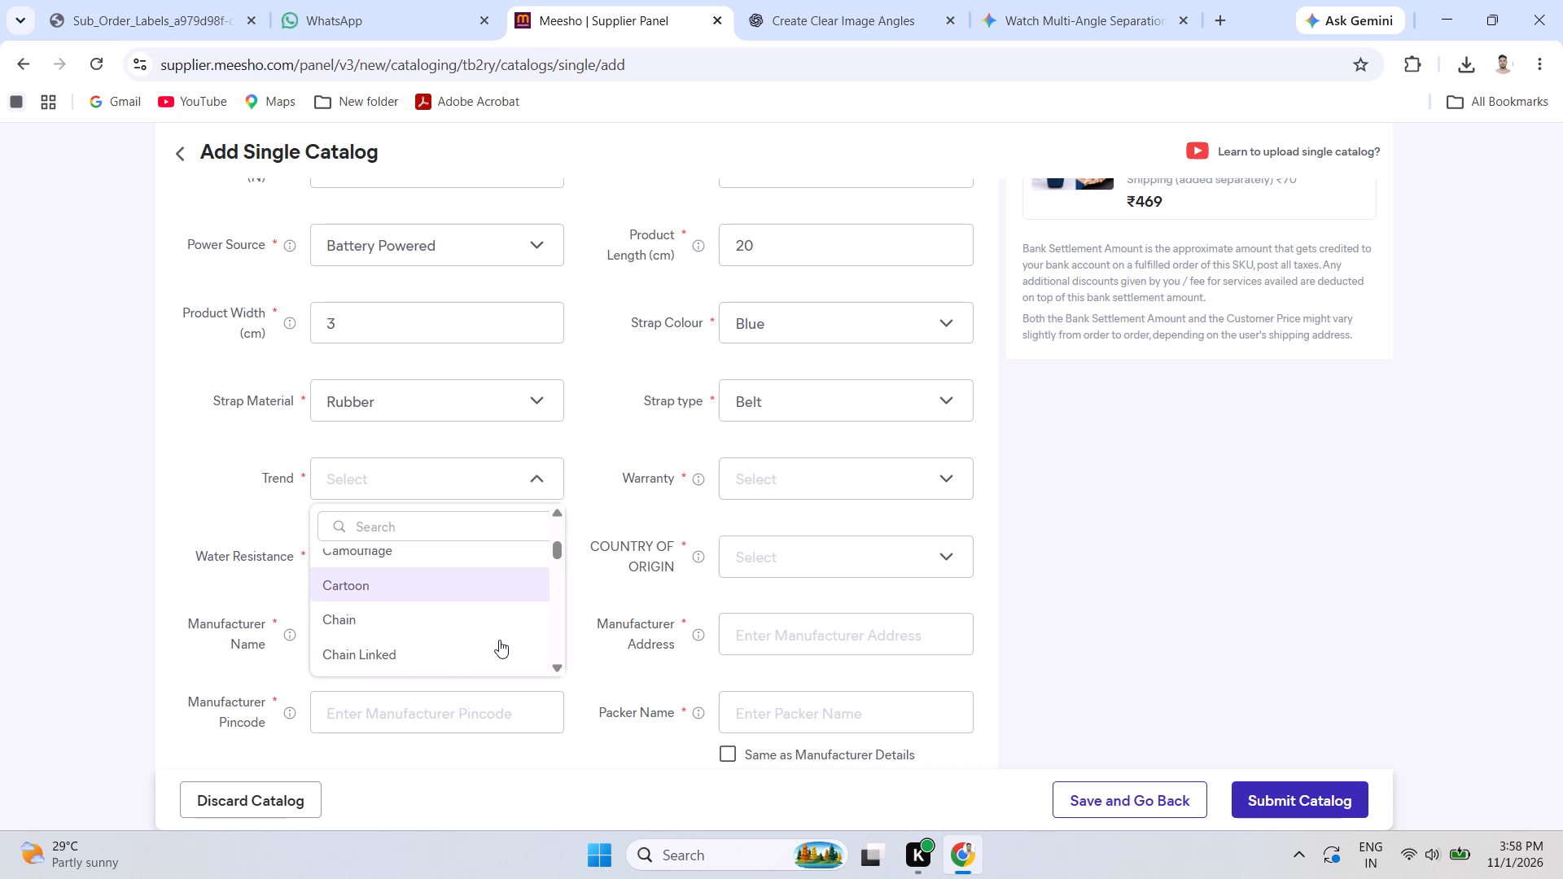
scroll(499, 640, "down", 3)
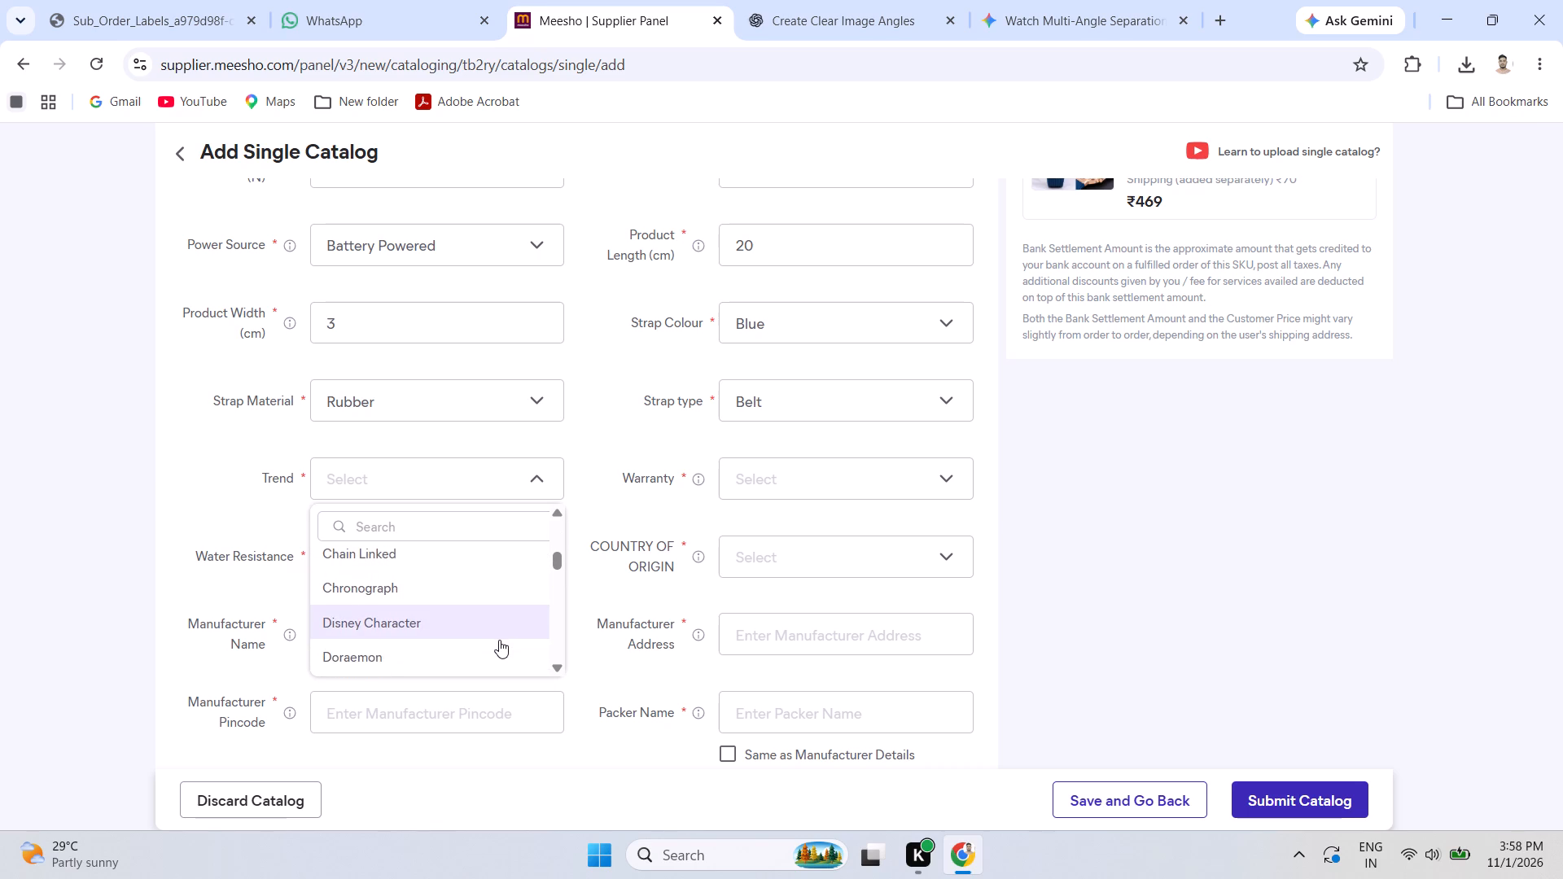
scroll(499, 640, "down", 2)
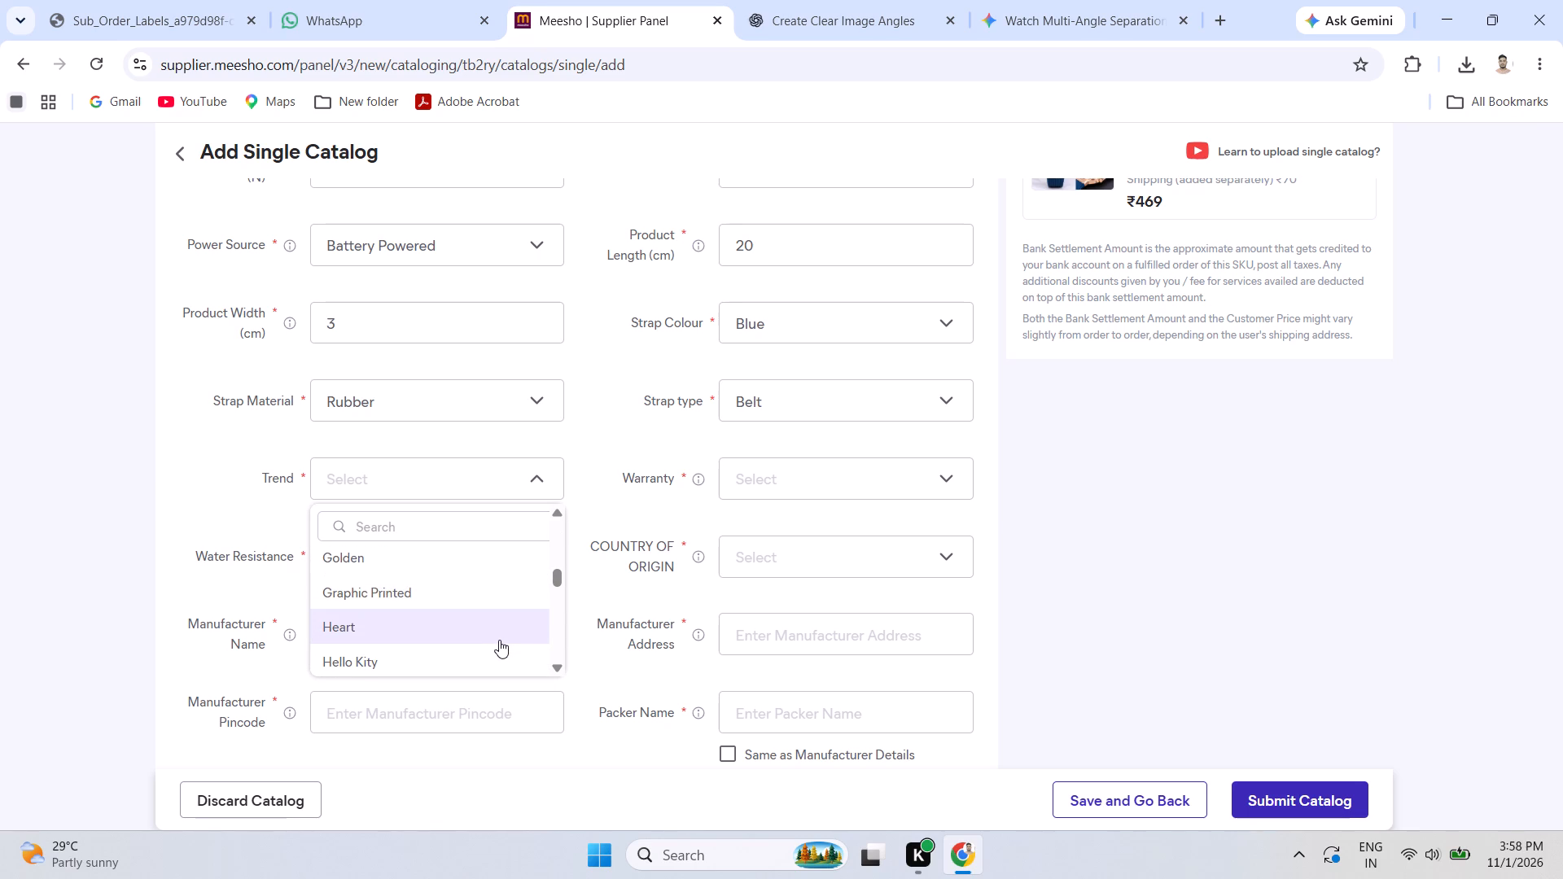
scroll(499, 640, "down", 3)
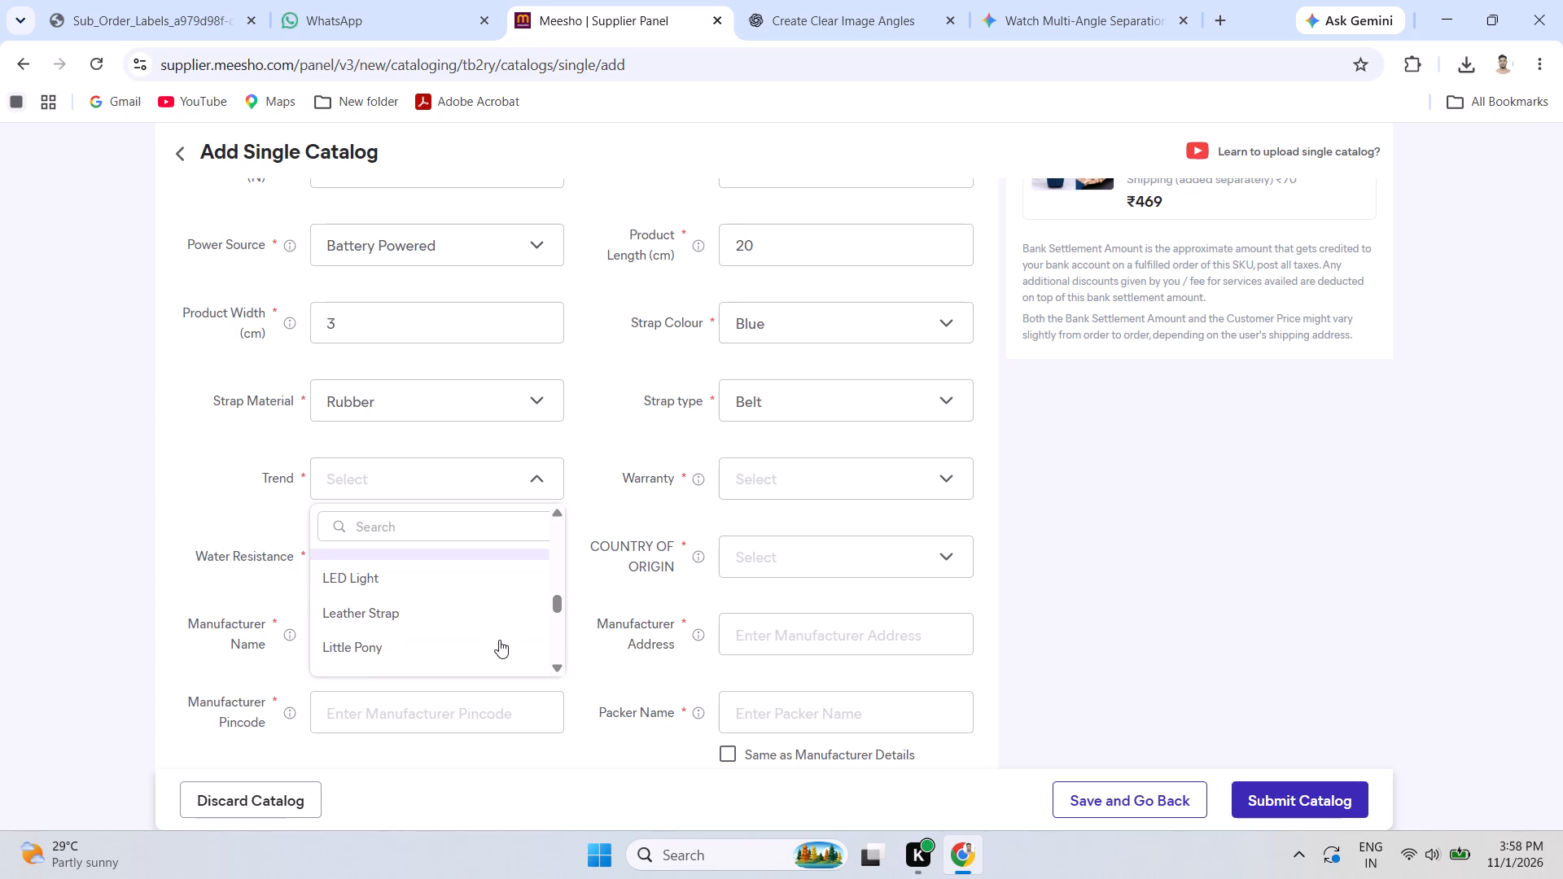
scroll(499, 640, "down", 1)
scroll(499, 640, "up", 7)
scroll(499, 640, "down", 2)
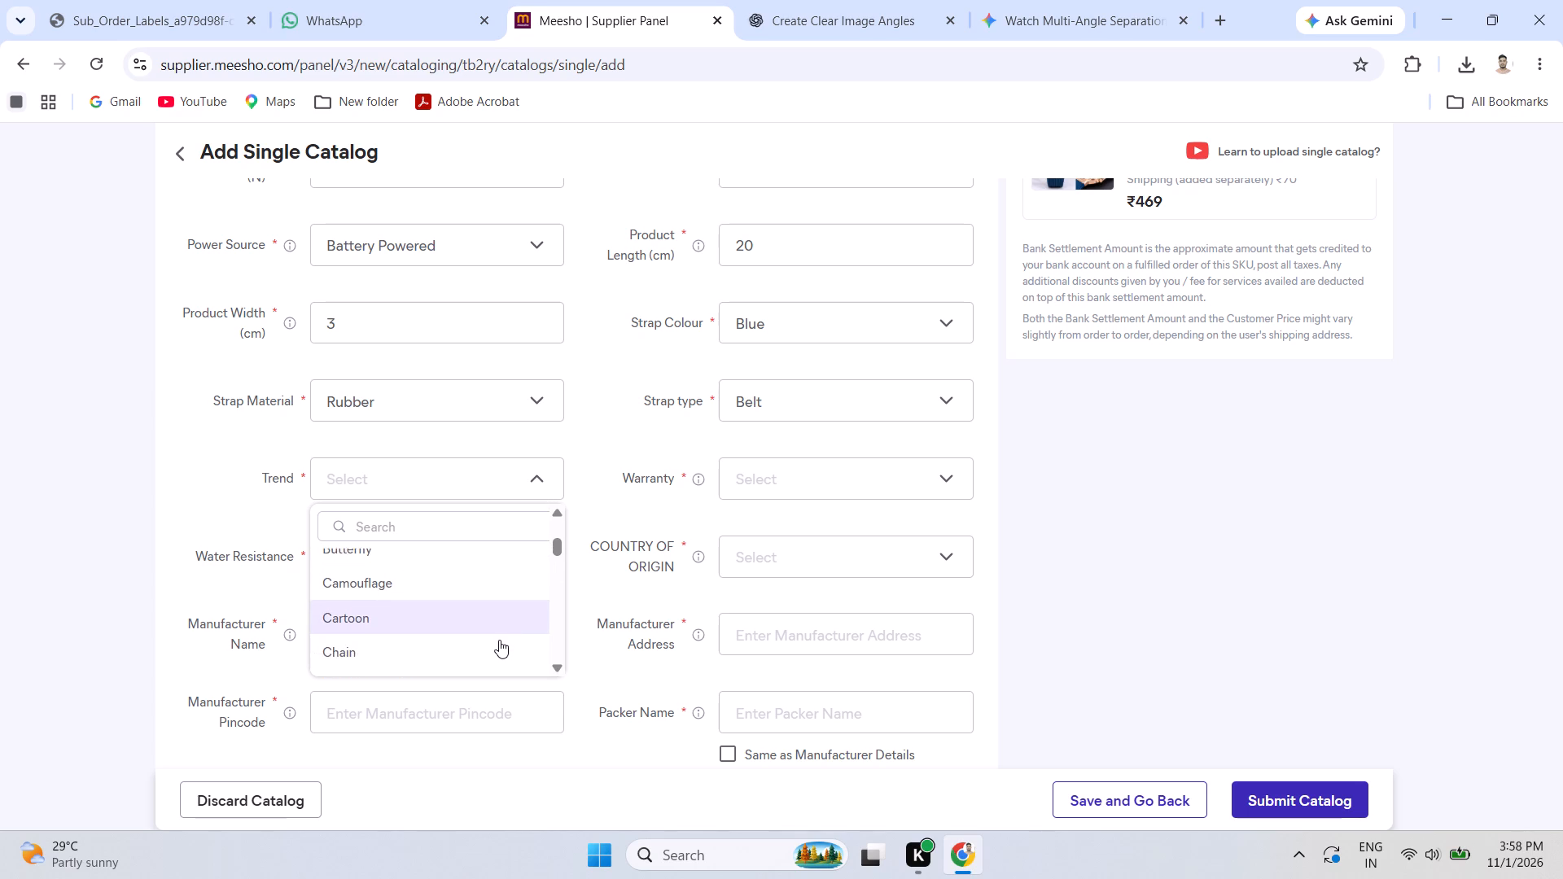
scroll(499, 640, "down", 3)
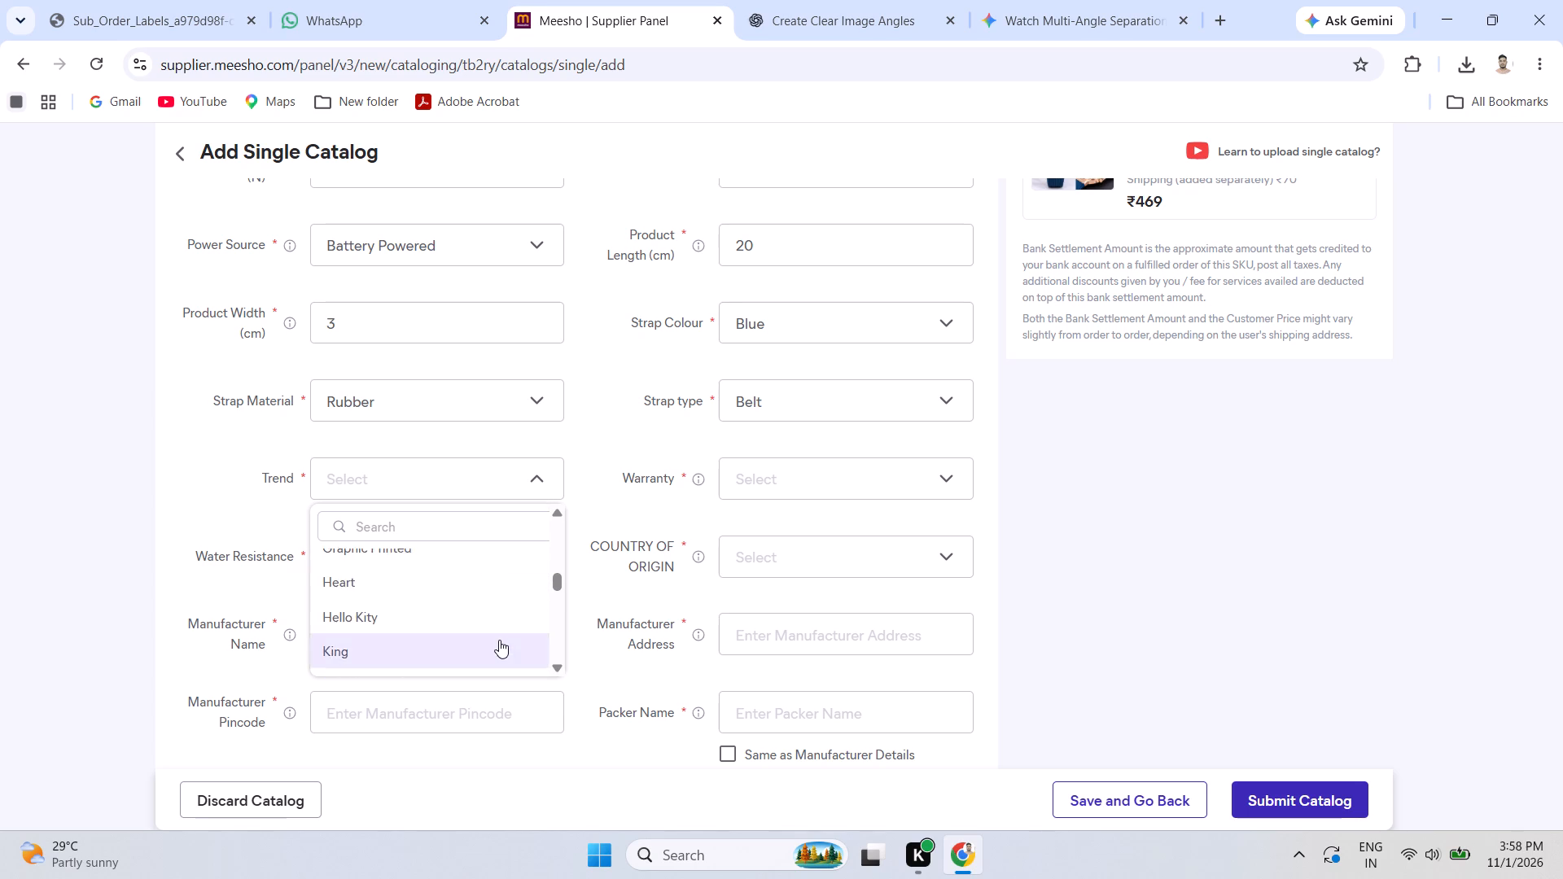
scroll(499, 640, "down", 2)
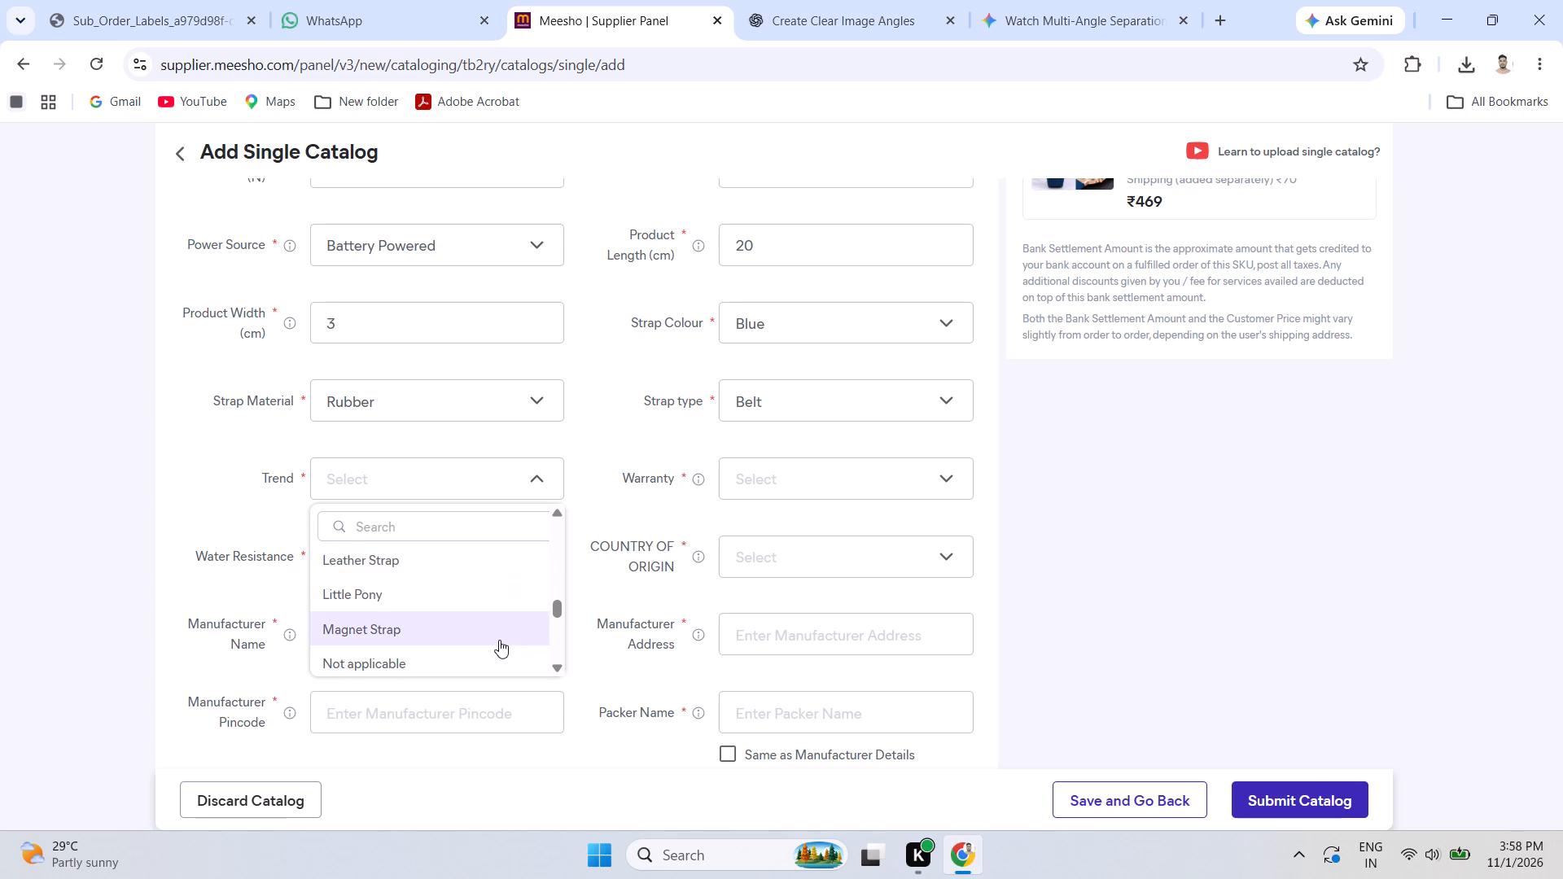
scroll(499, 640, "down", 5)
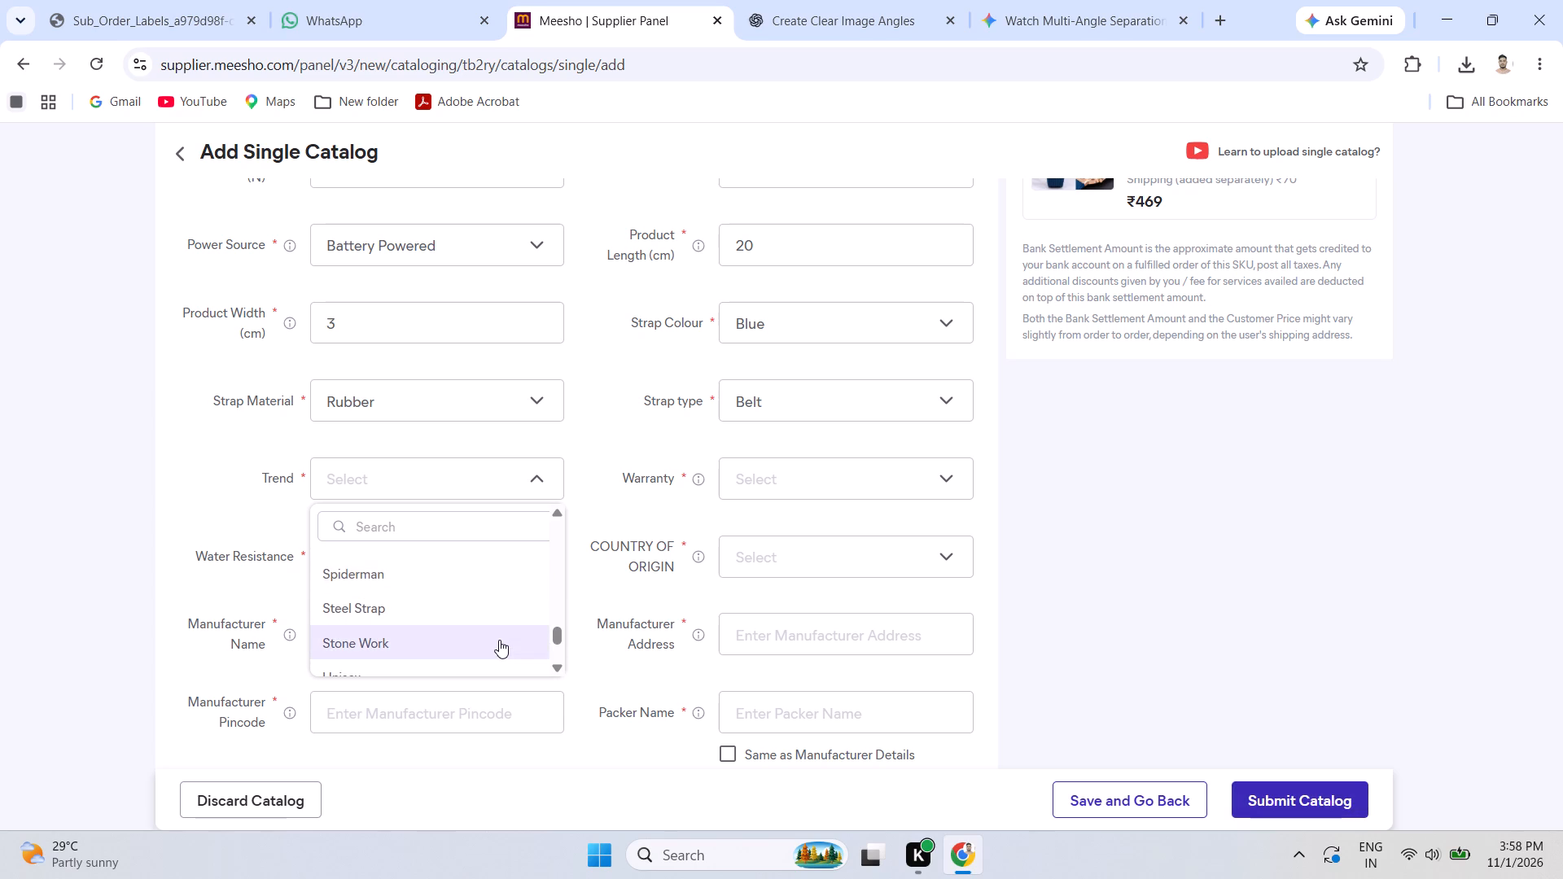
scroll(499, 640, "down", 2)
left_click(501, 589)
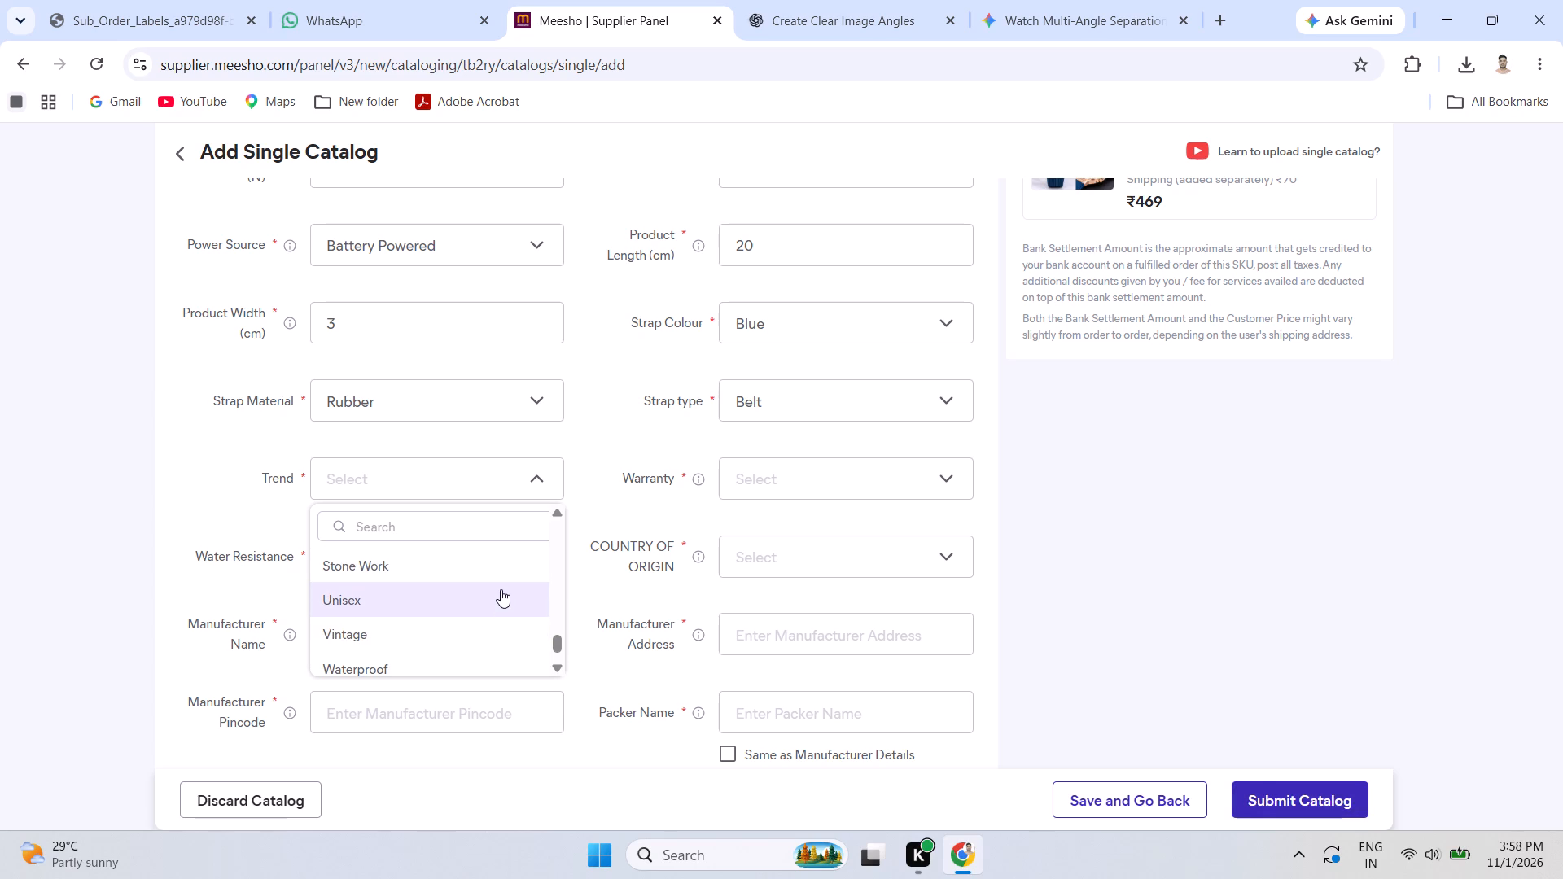
Set the Warranty to 7 in Product Details.
left_click(764, 482)
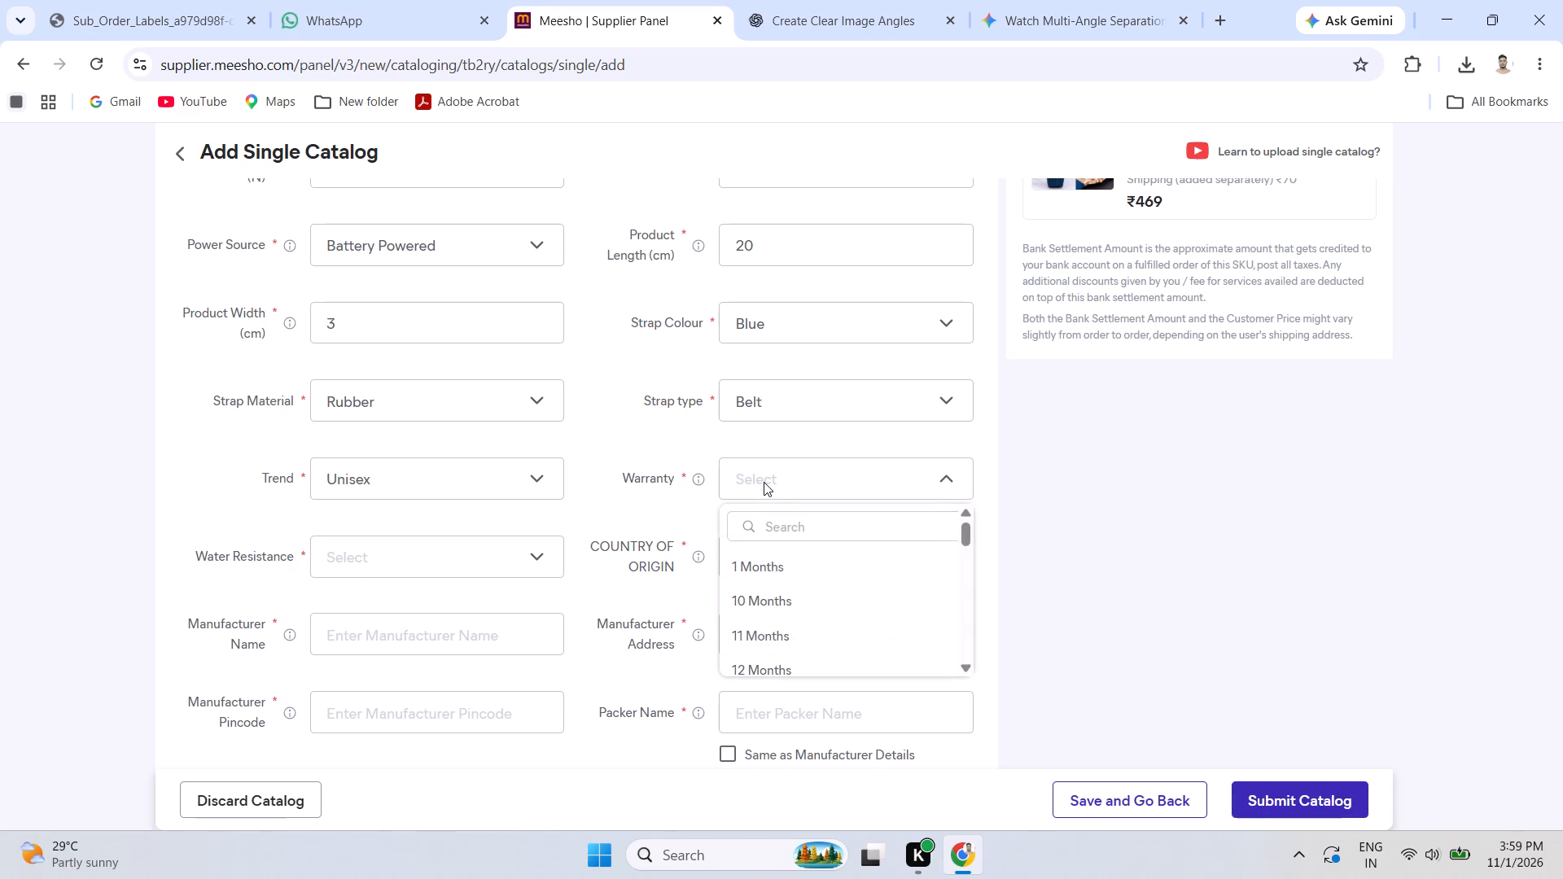
scroll(794, 640, "down", 1)
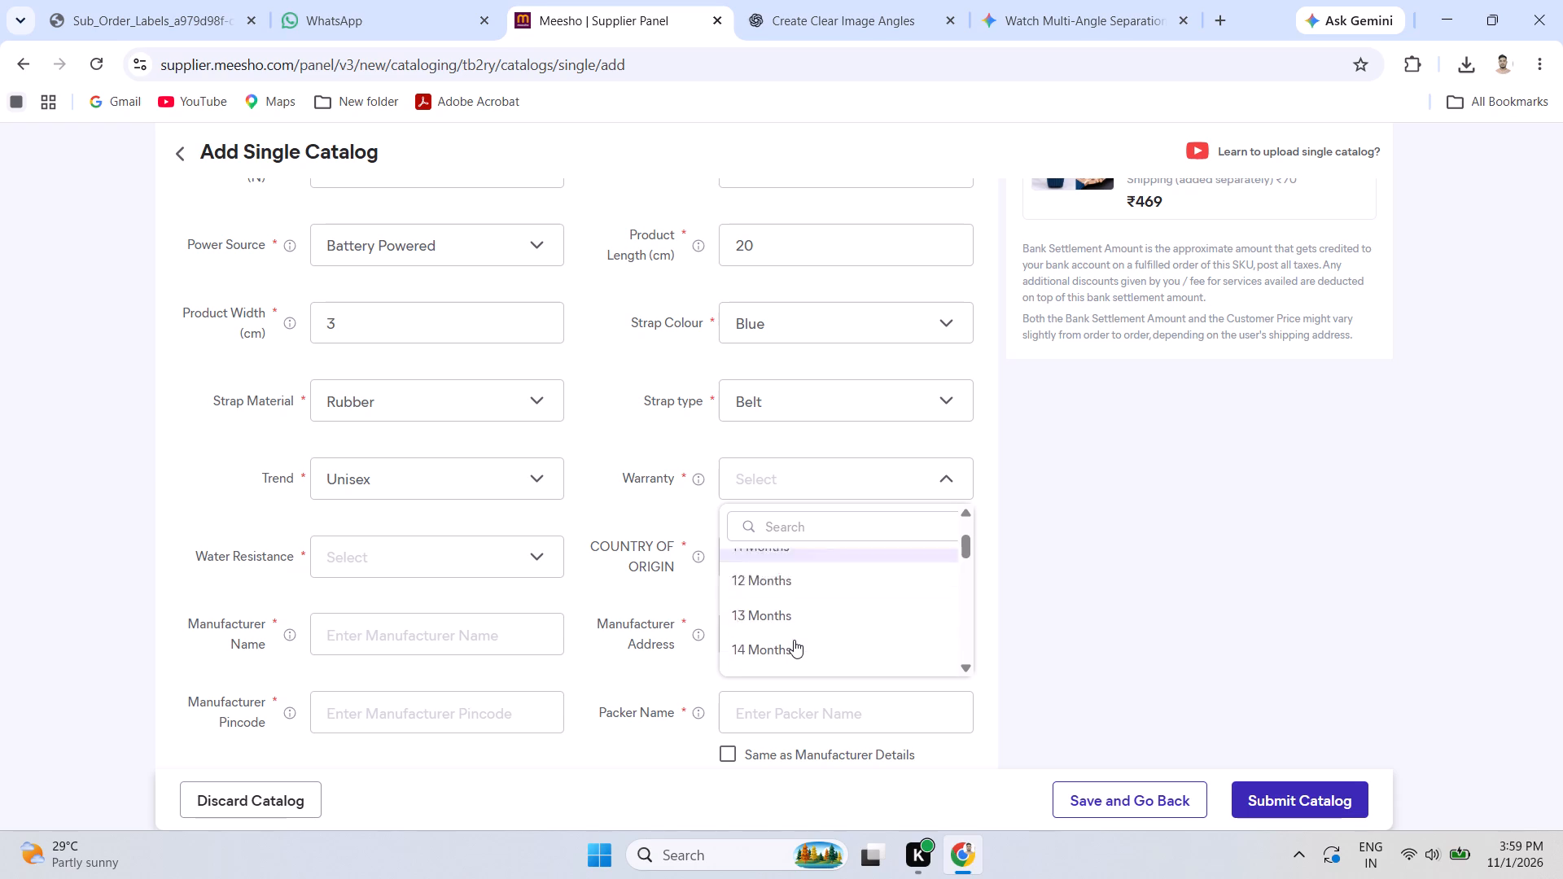
scroll(794, 640, "down", 3)
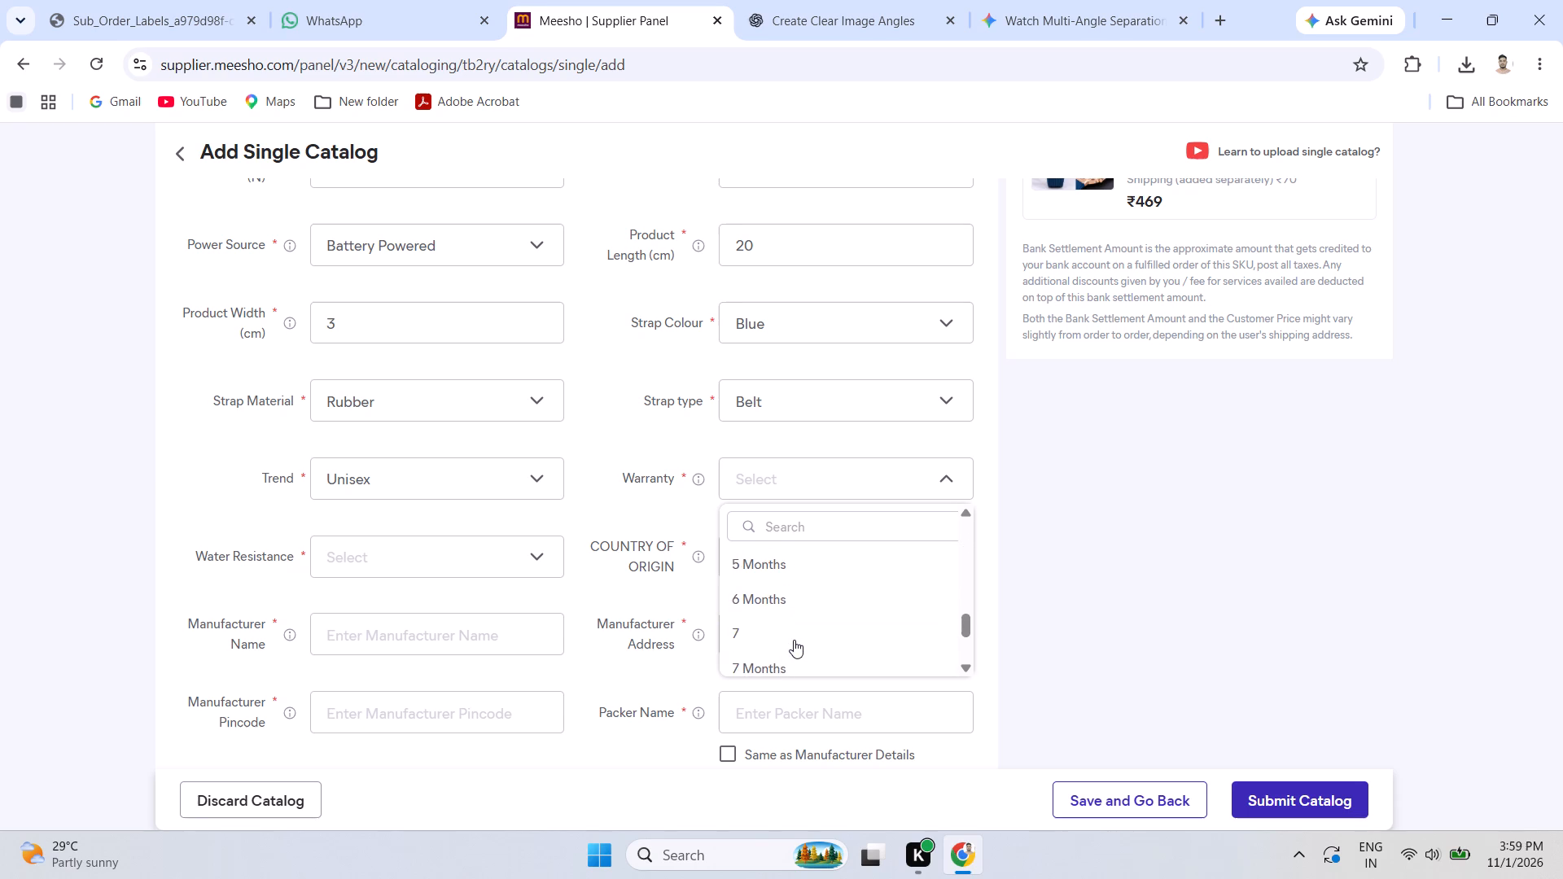
scroll(794, 640, "down", 3)
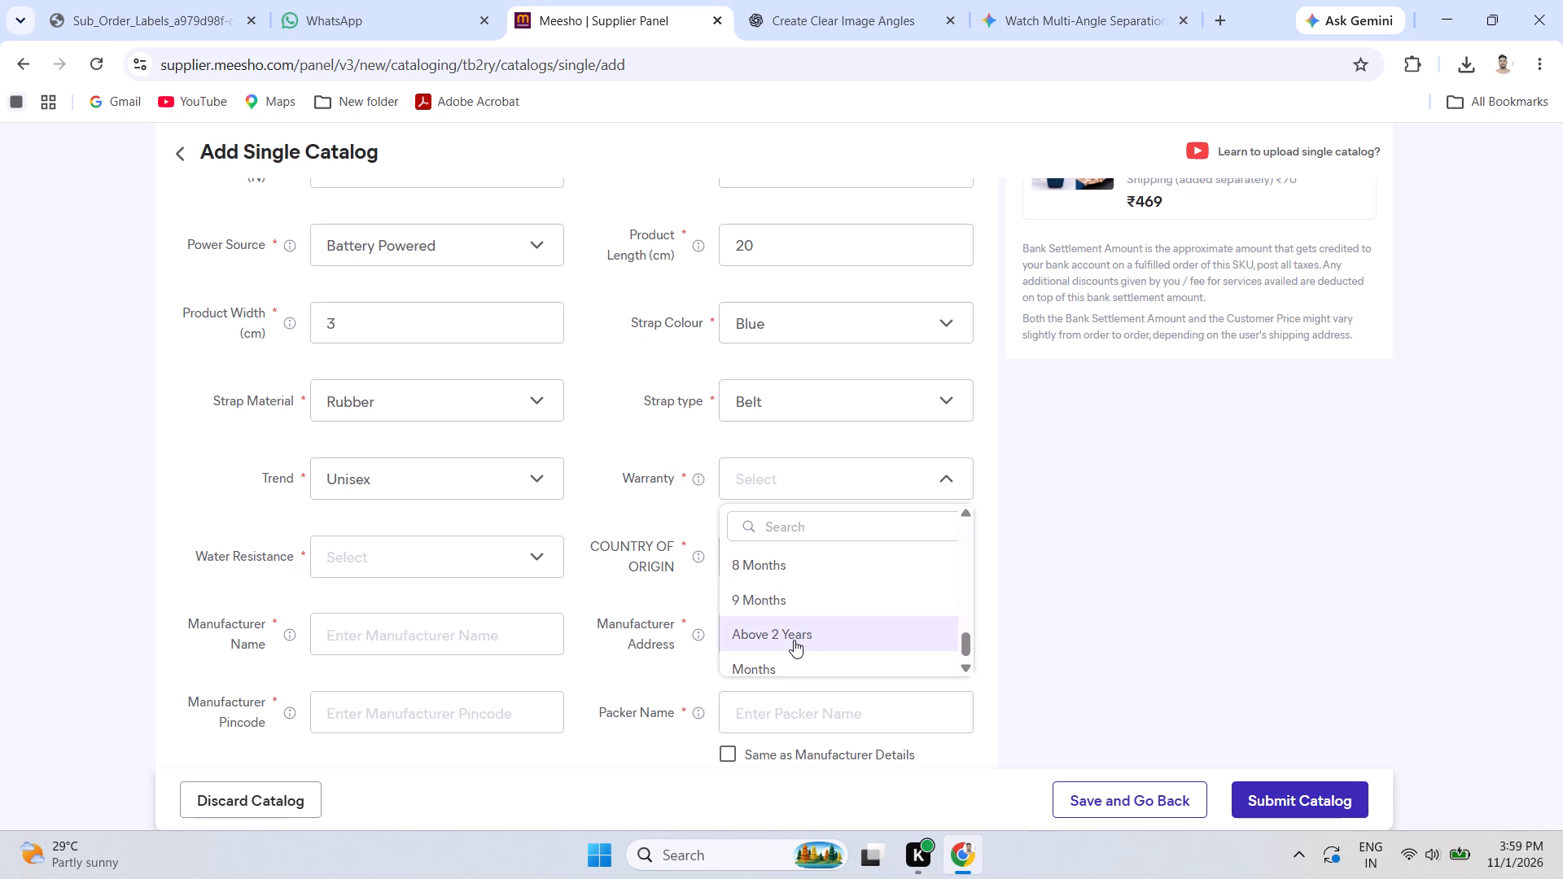
scroll(794, 640, "down", 1)
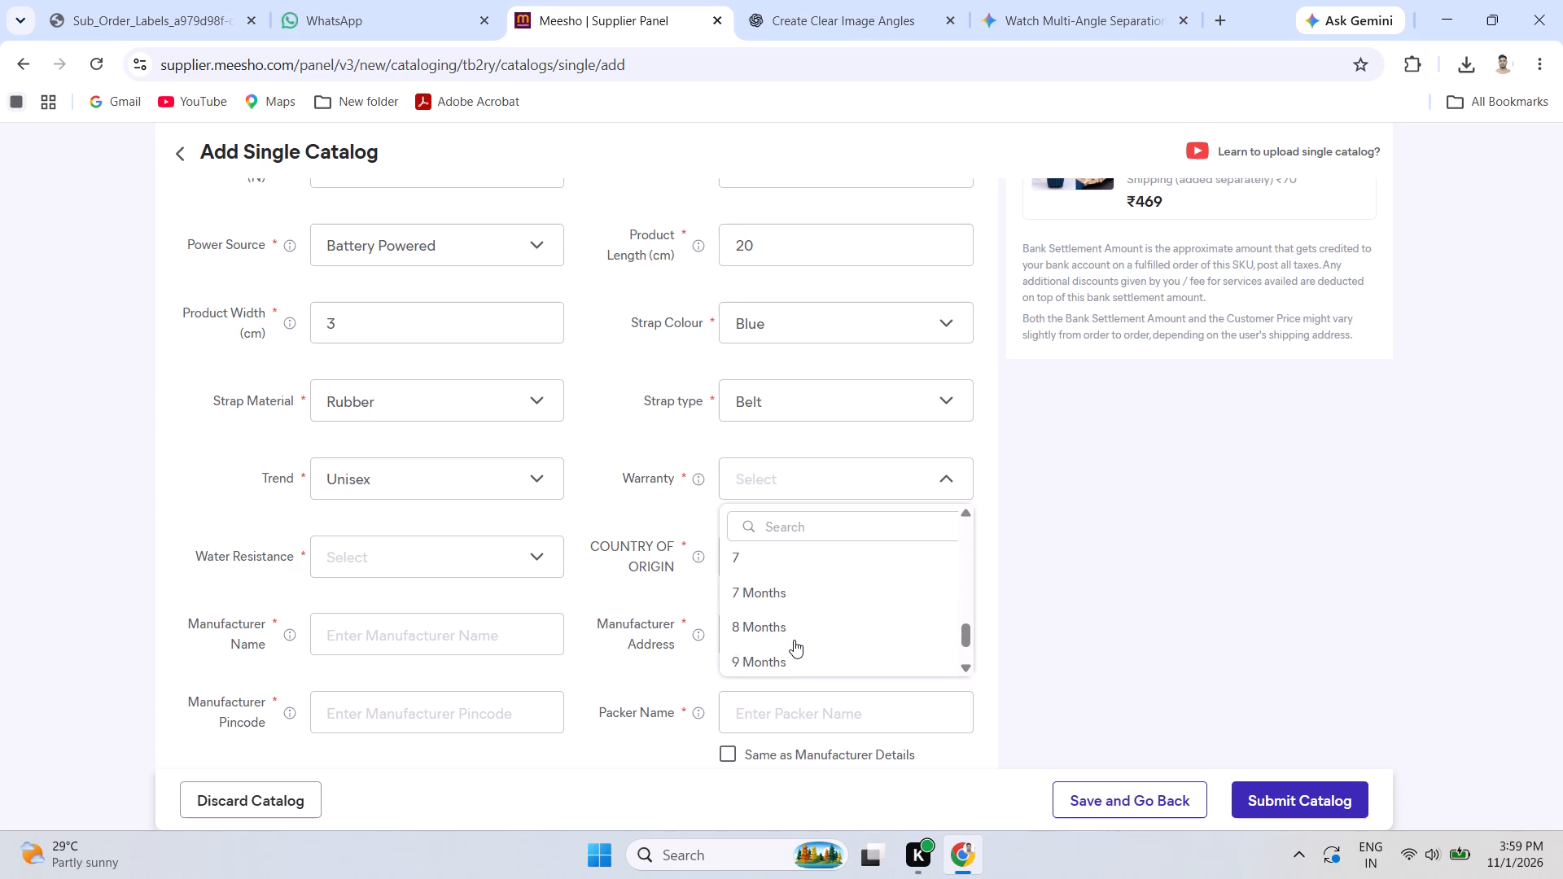
scroll(794, 640, "down", 1)
scroll(794, 640, "up", 1)
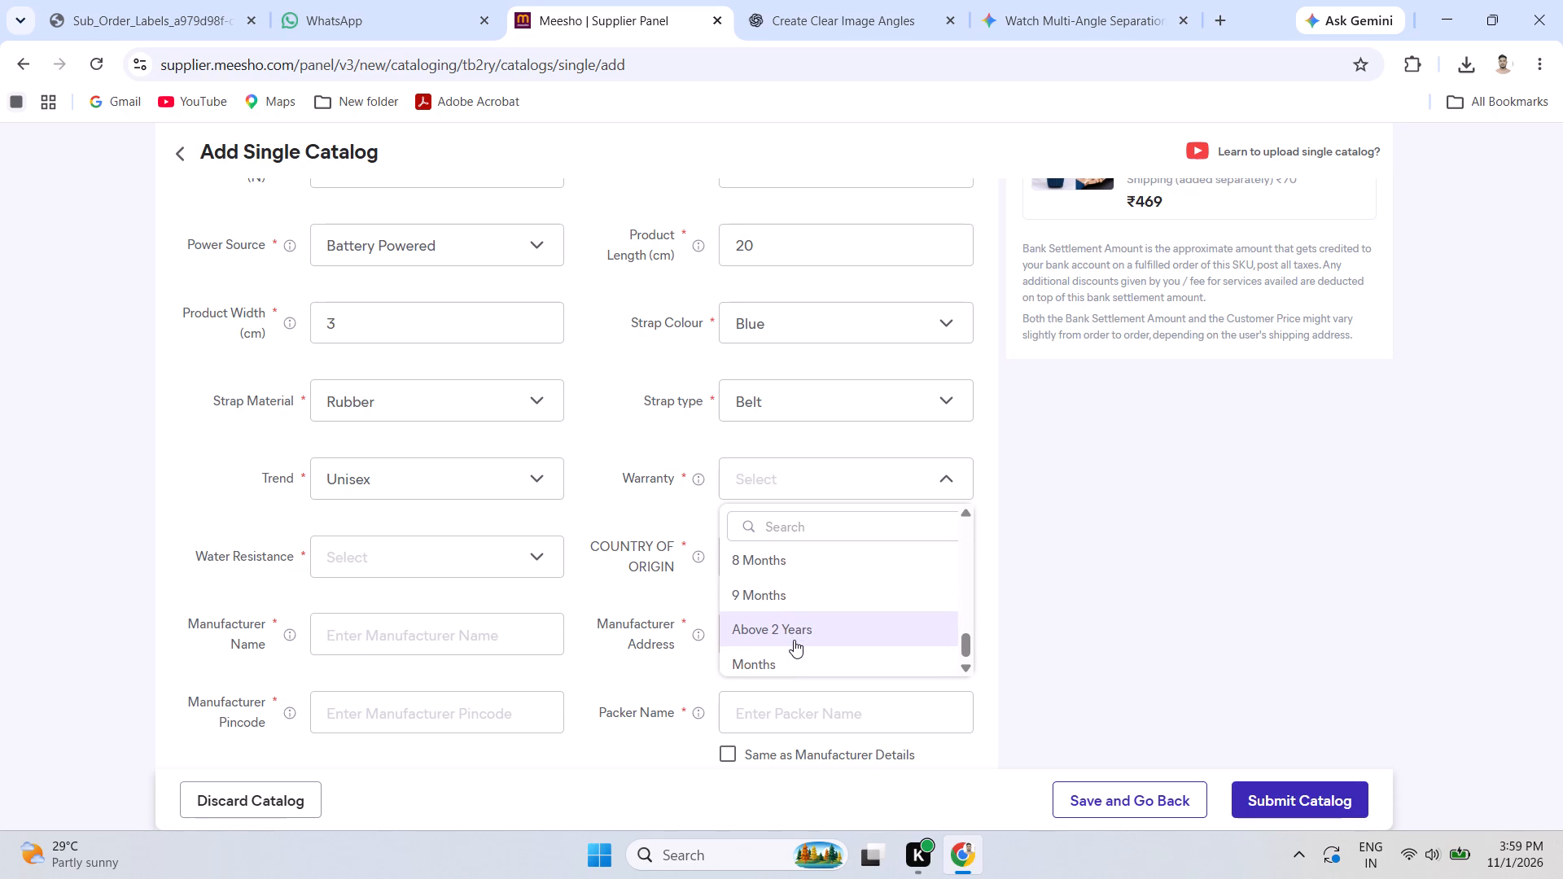
scroll(794, 640, "up", 1)
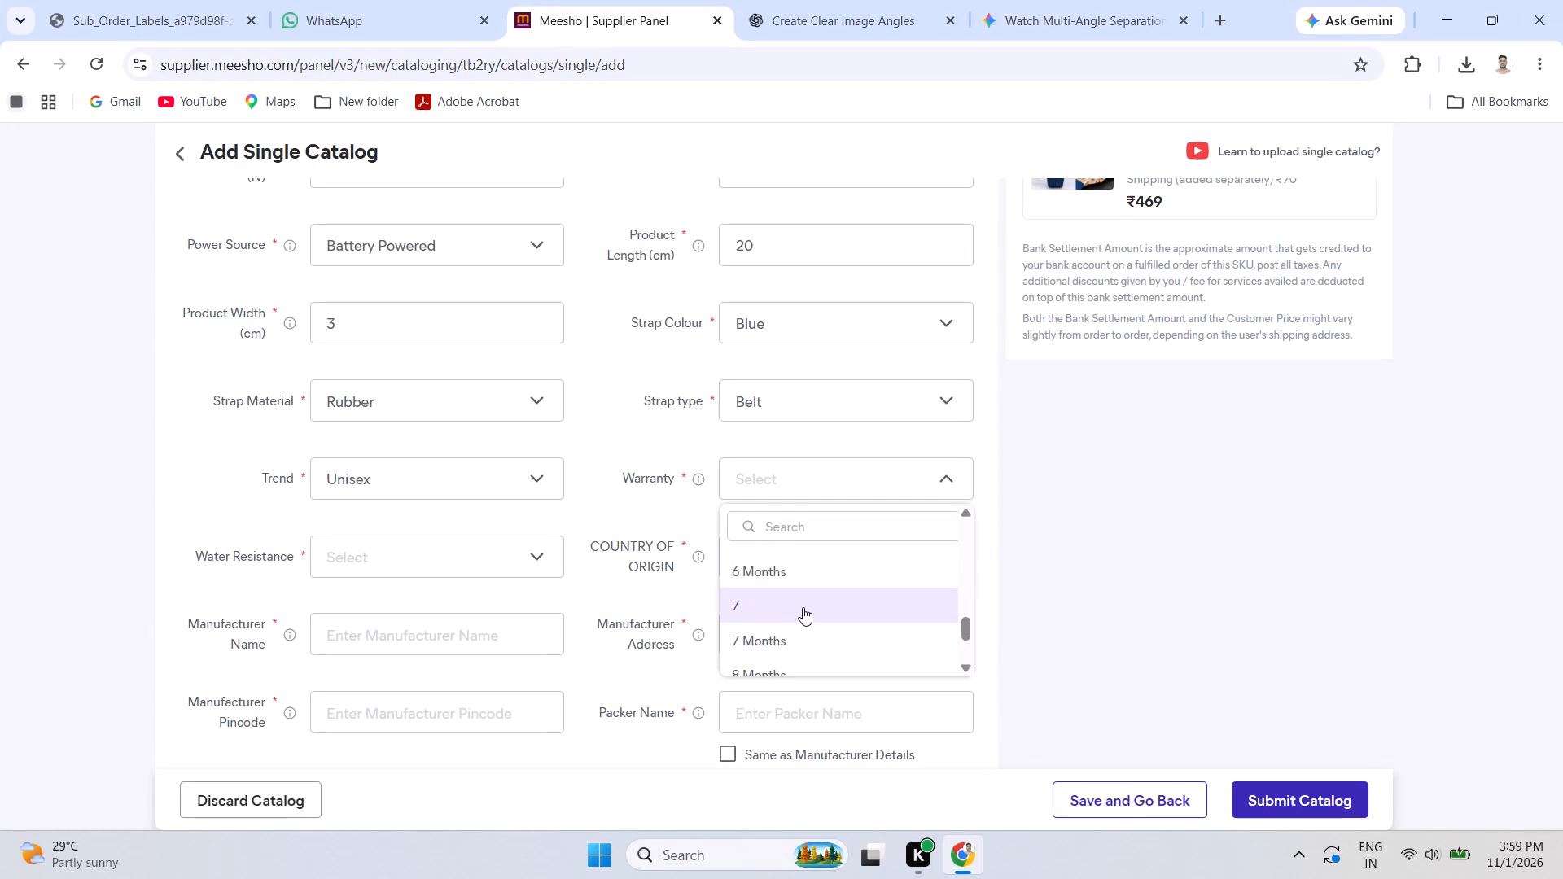
left_click(803, 607)
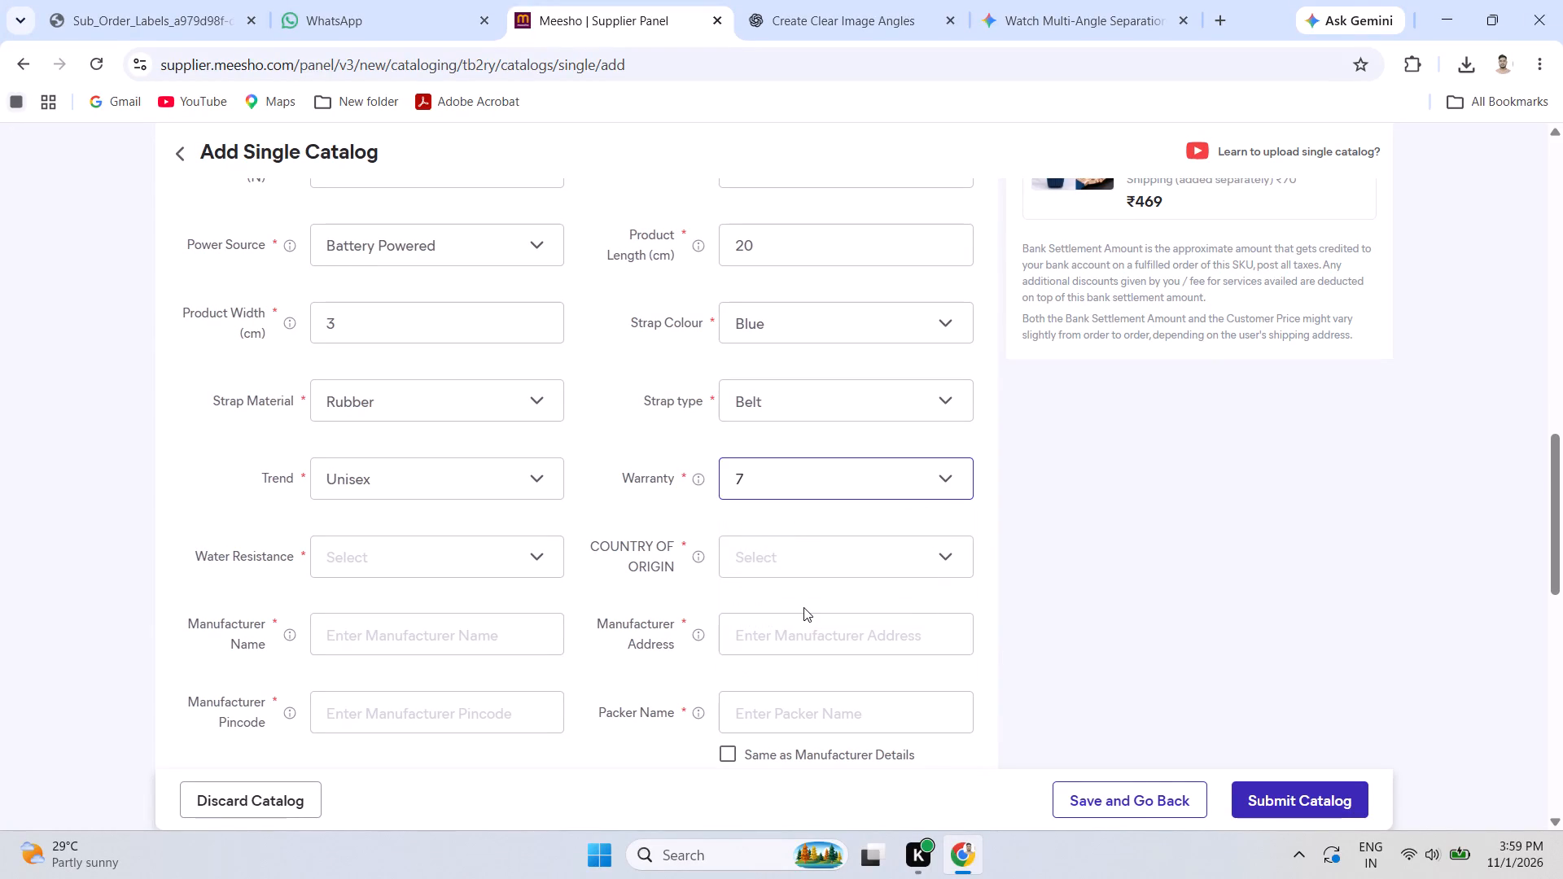
Set the Country of Origin to India.
left_click(803, 557)
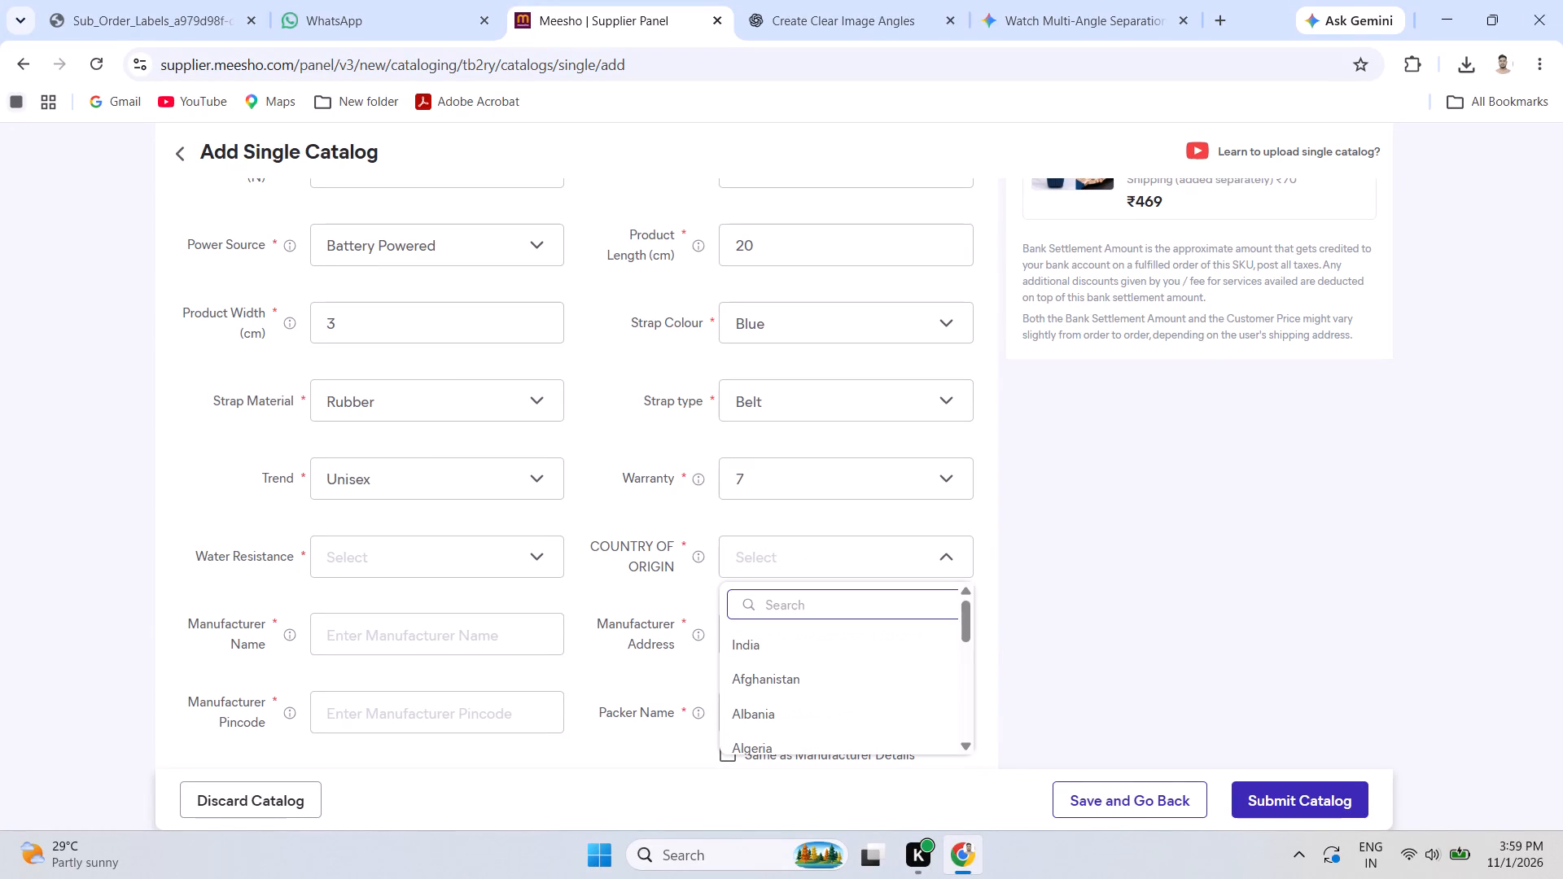
left_click(793, 648)
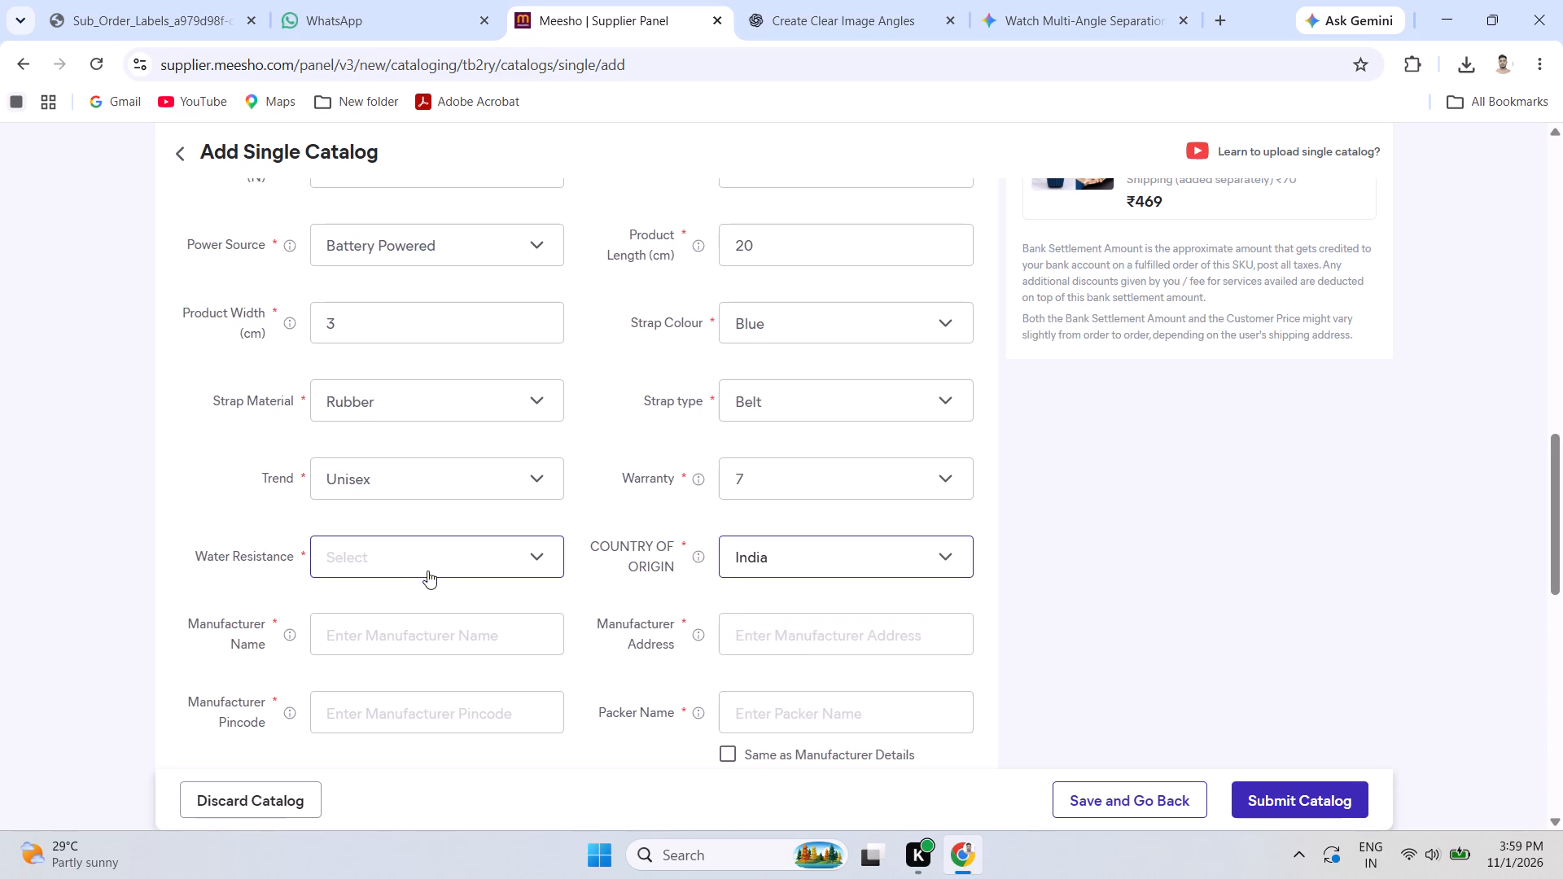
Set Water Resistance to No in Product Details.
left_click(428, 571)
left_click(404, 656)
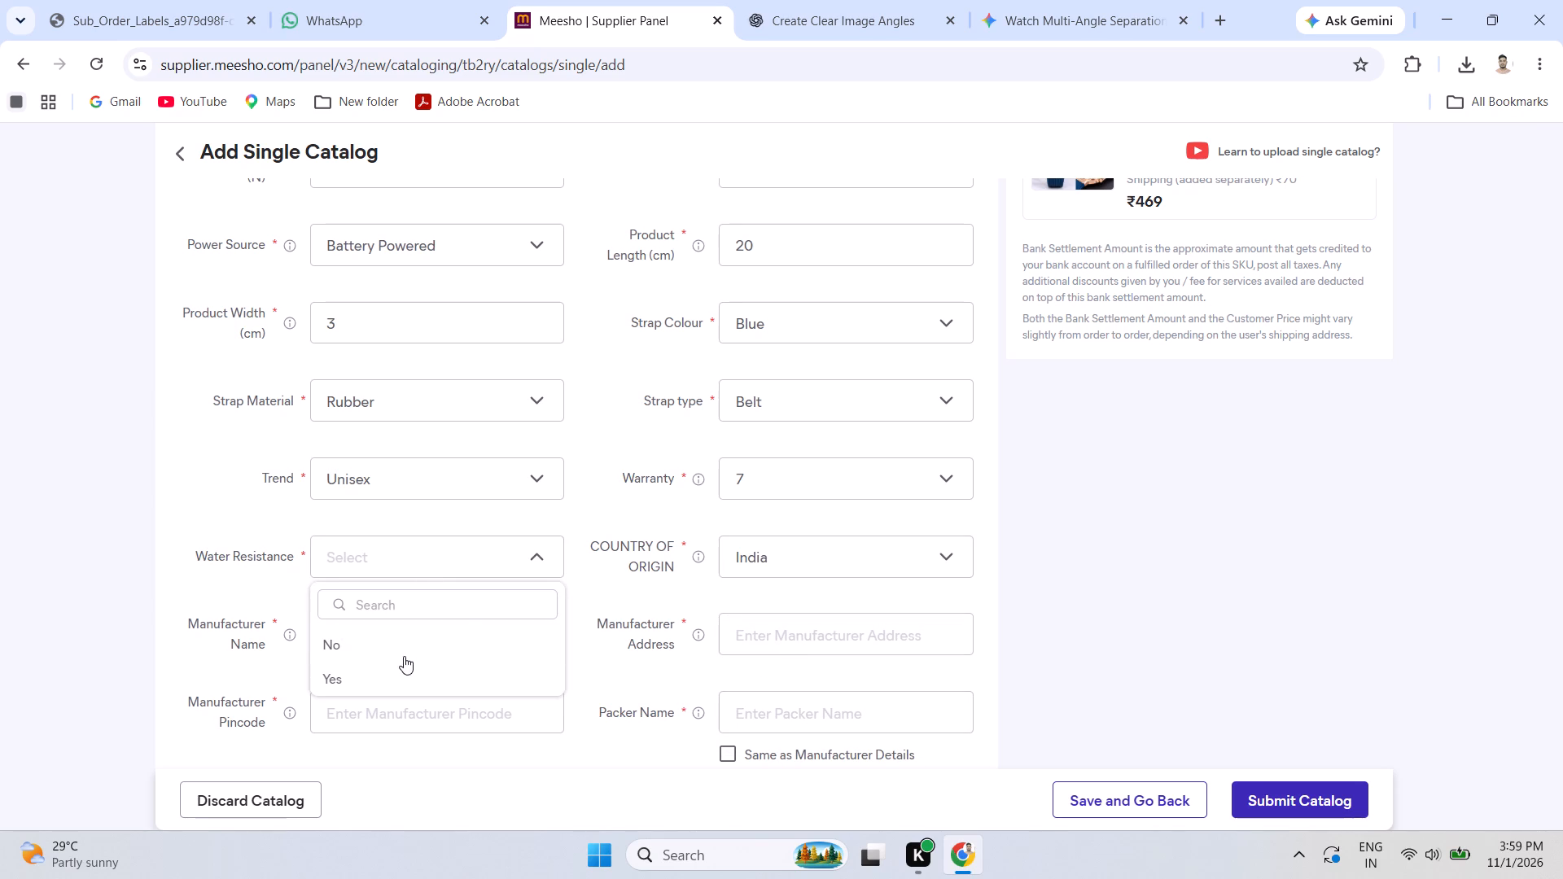
Change Water Resistance to Yes.
left_click_drag(422, 565, 415, 551)
left_click(415, 551)
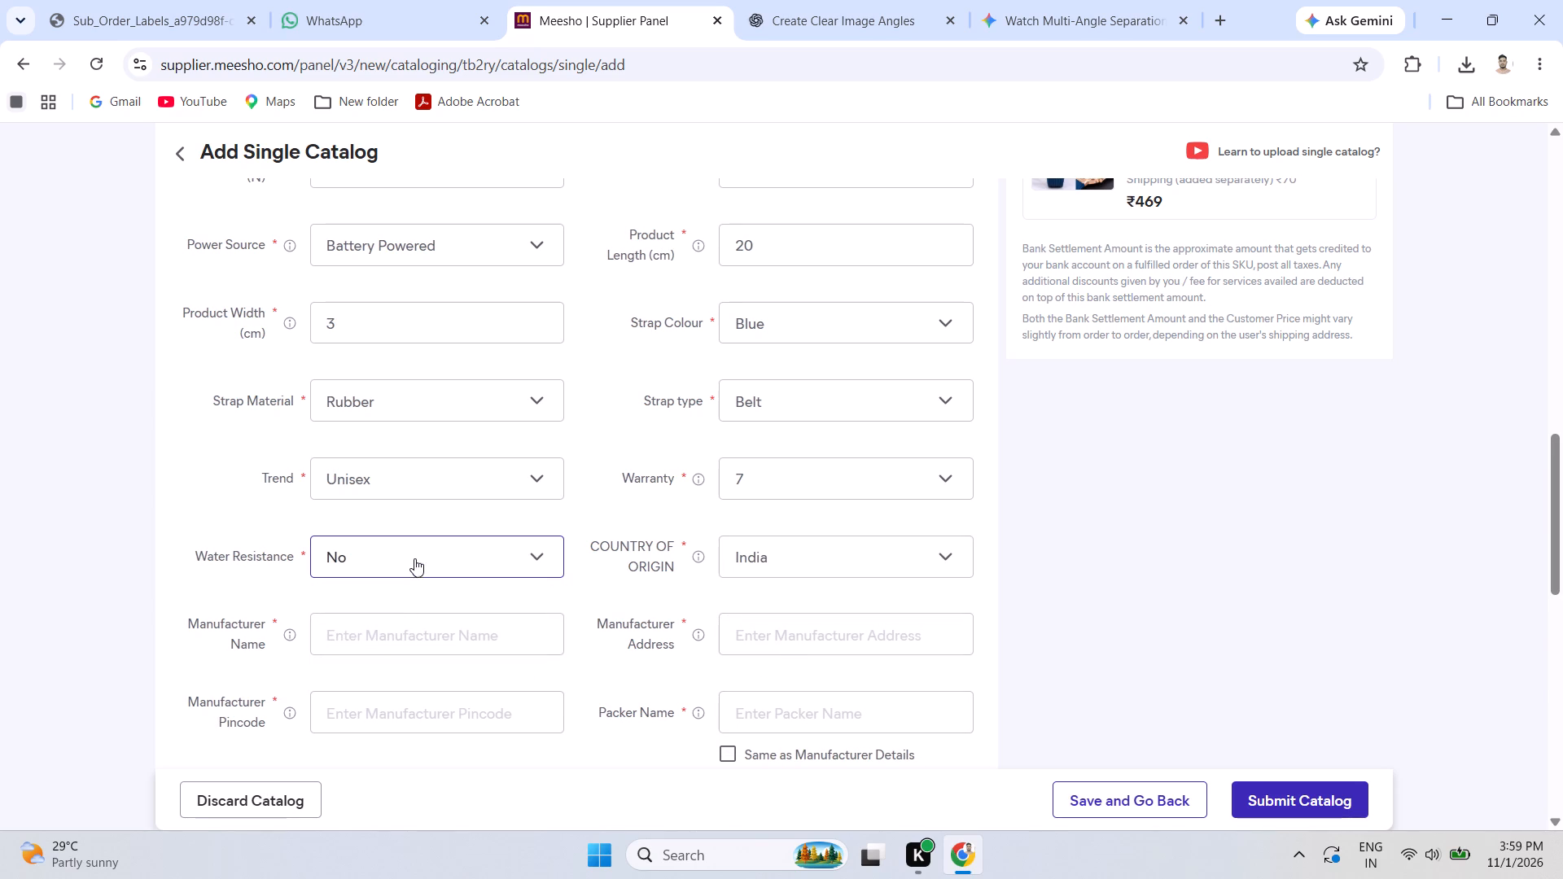
left_click(415, 558)
left_click(403, 681)
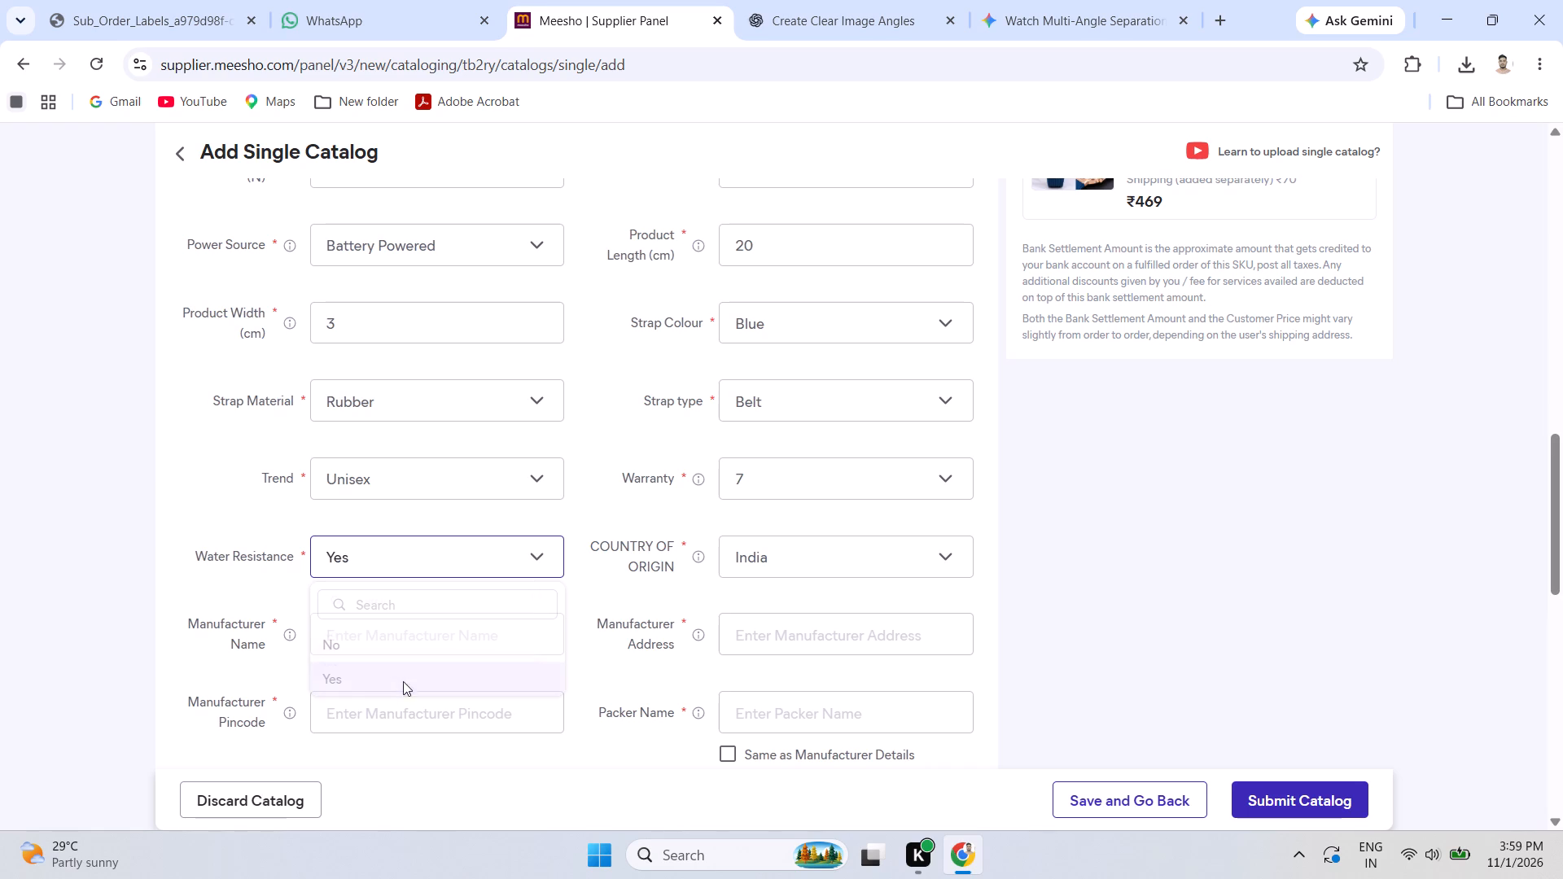
Enter Delhi Store as the Manufacturer Name.
left_click(402, 636)
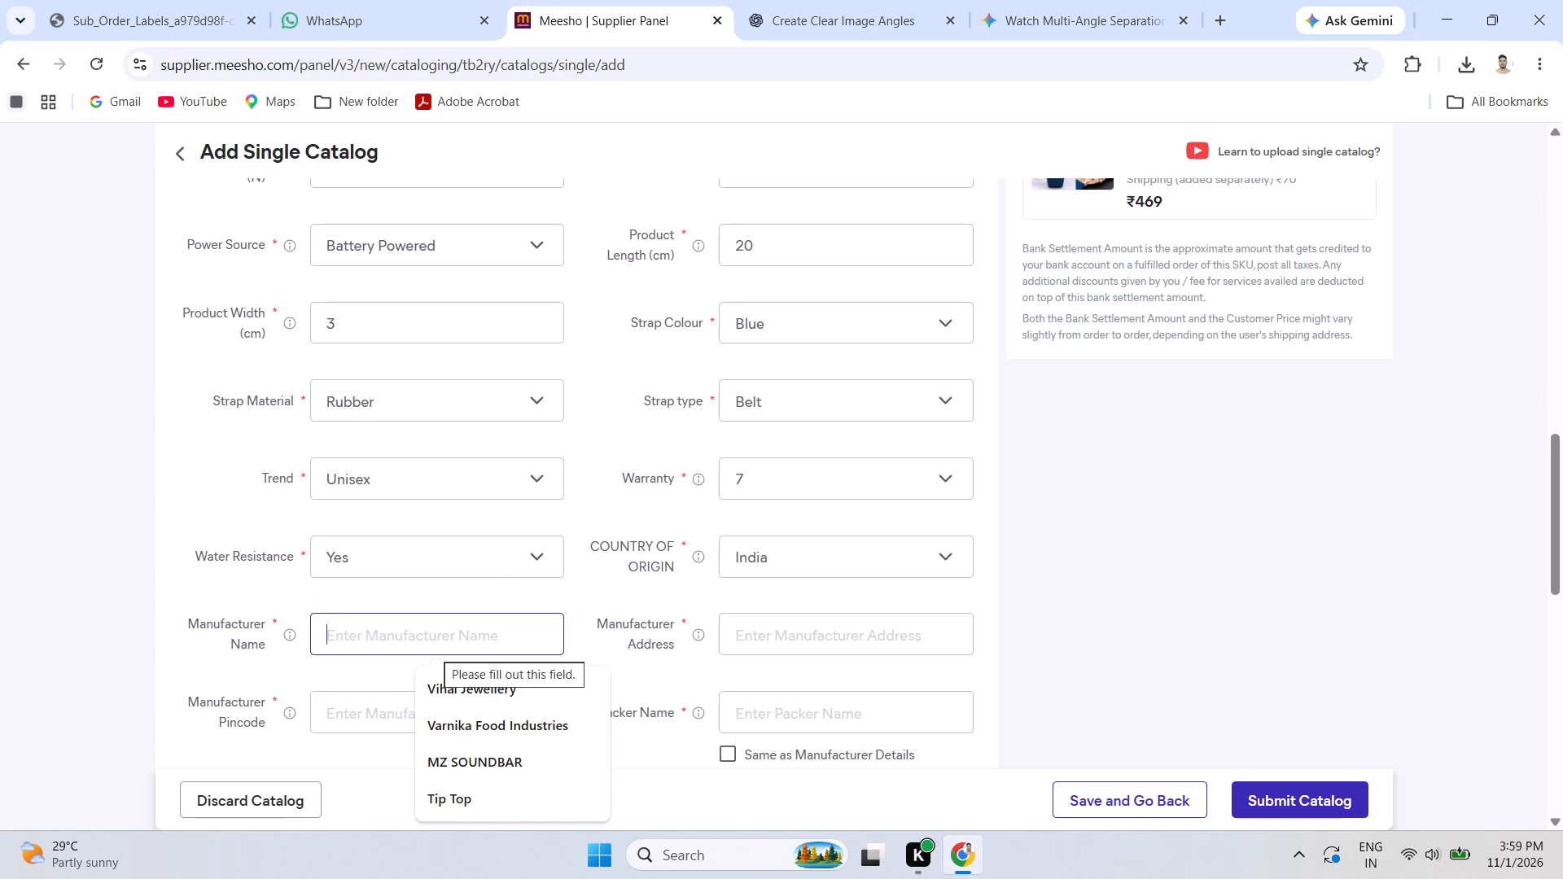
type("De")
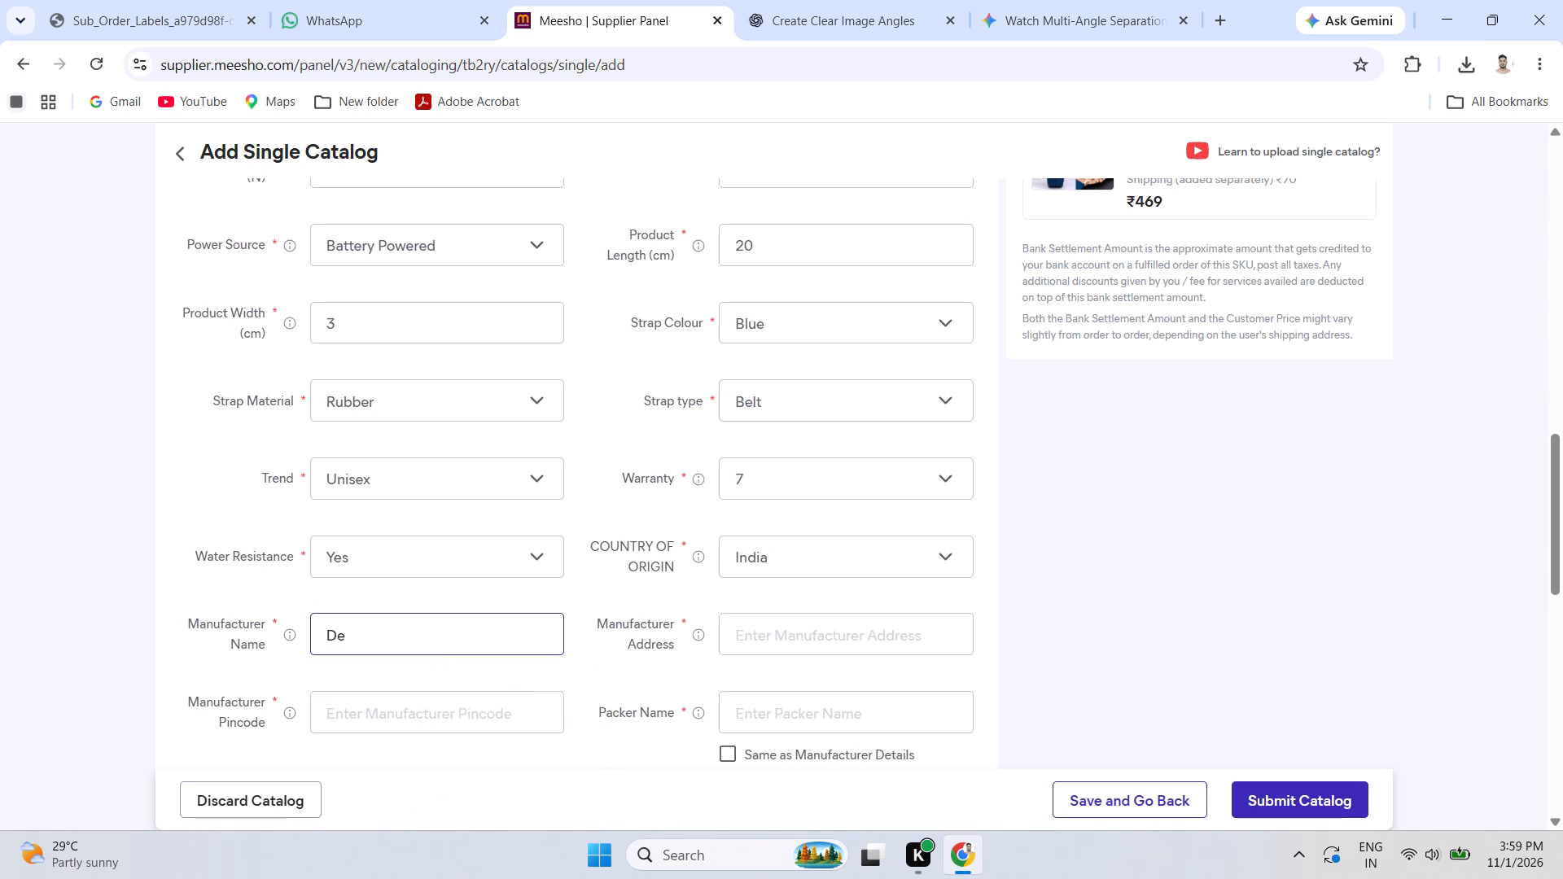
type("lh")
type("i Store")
Fill in the manufacturer's address (city only) and choose the saved pincode for the Manufacturer Pincode.
left_click(777, 632)
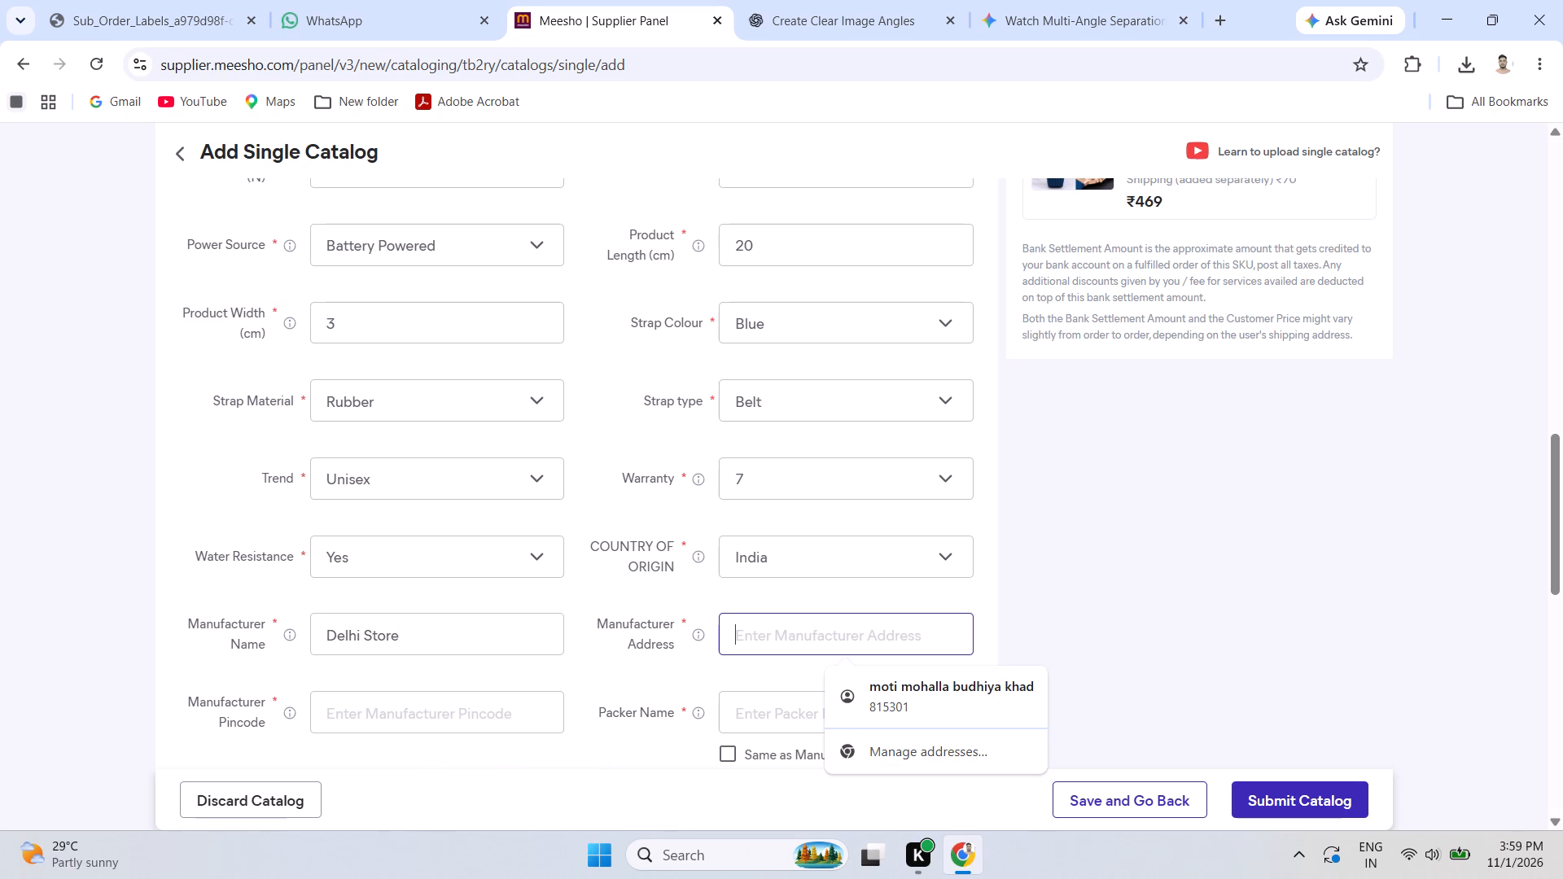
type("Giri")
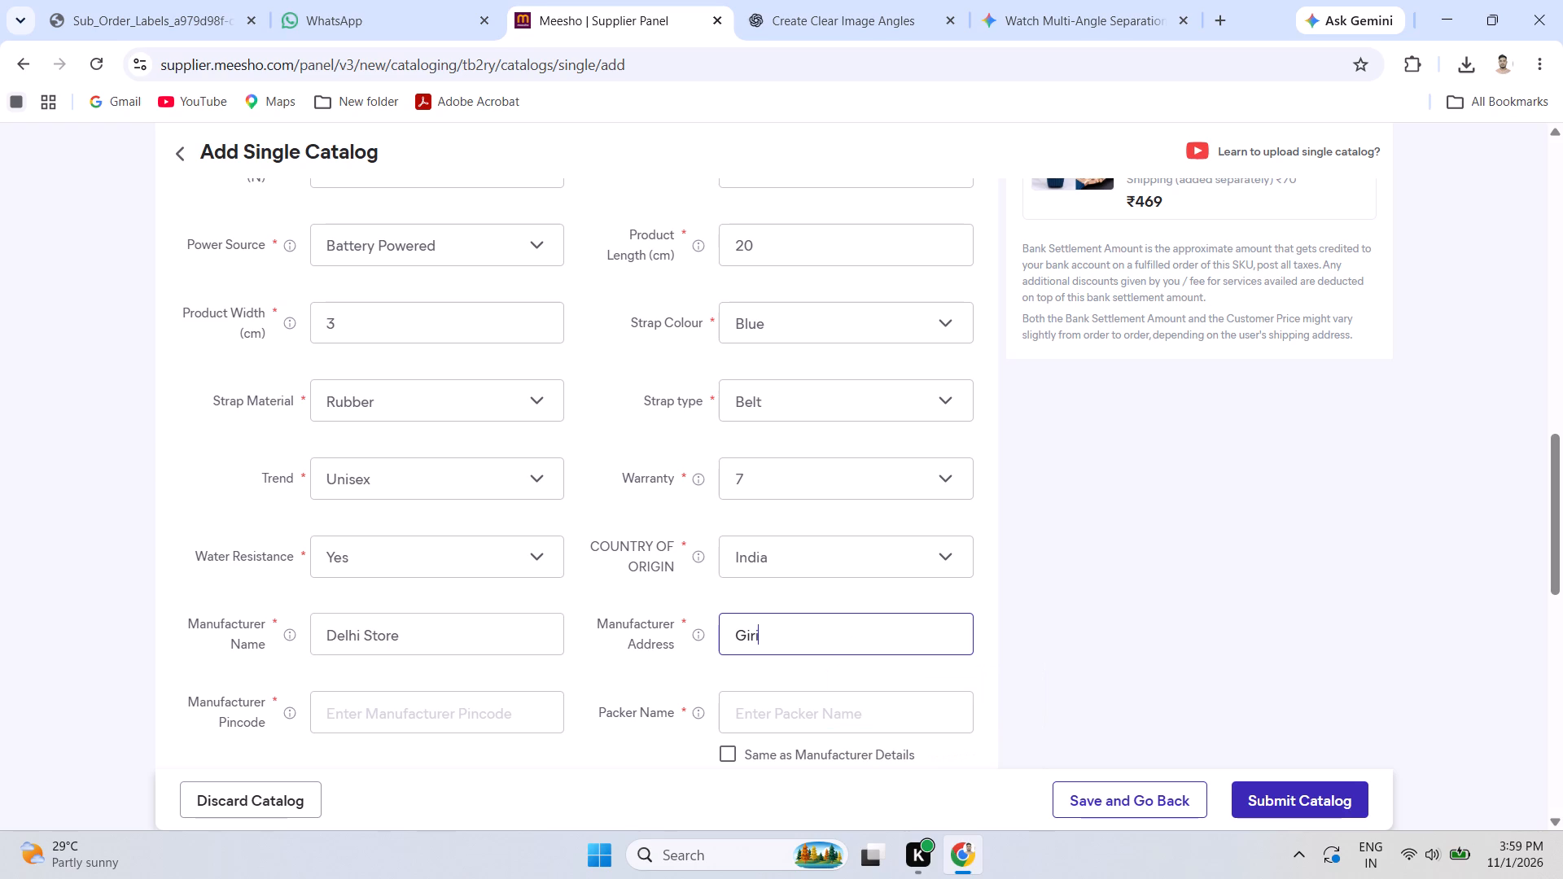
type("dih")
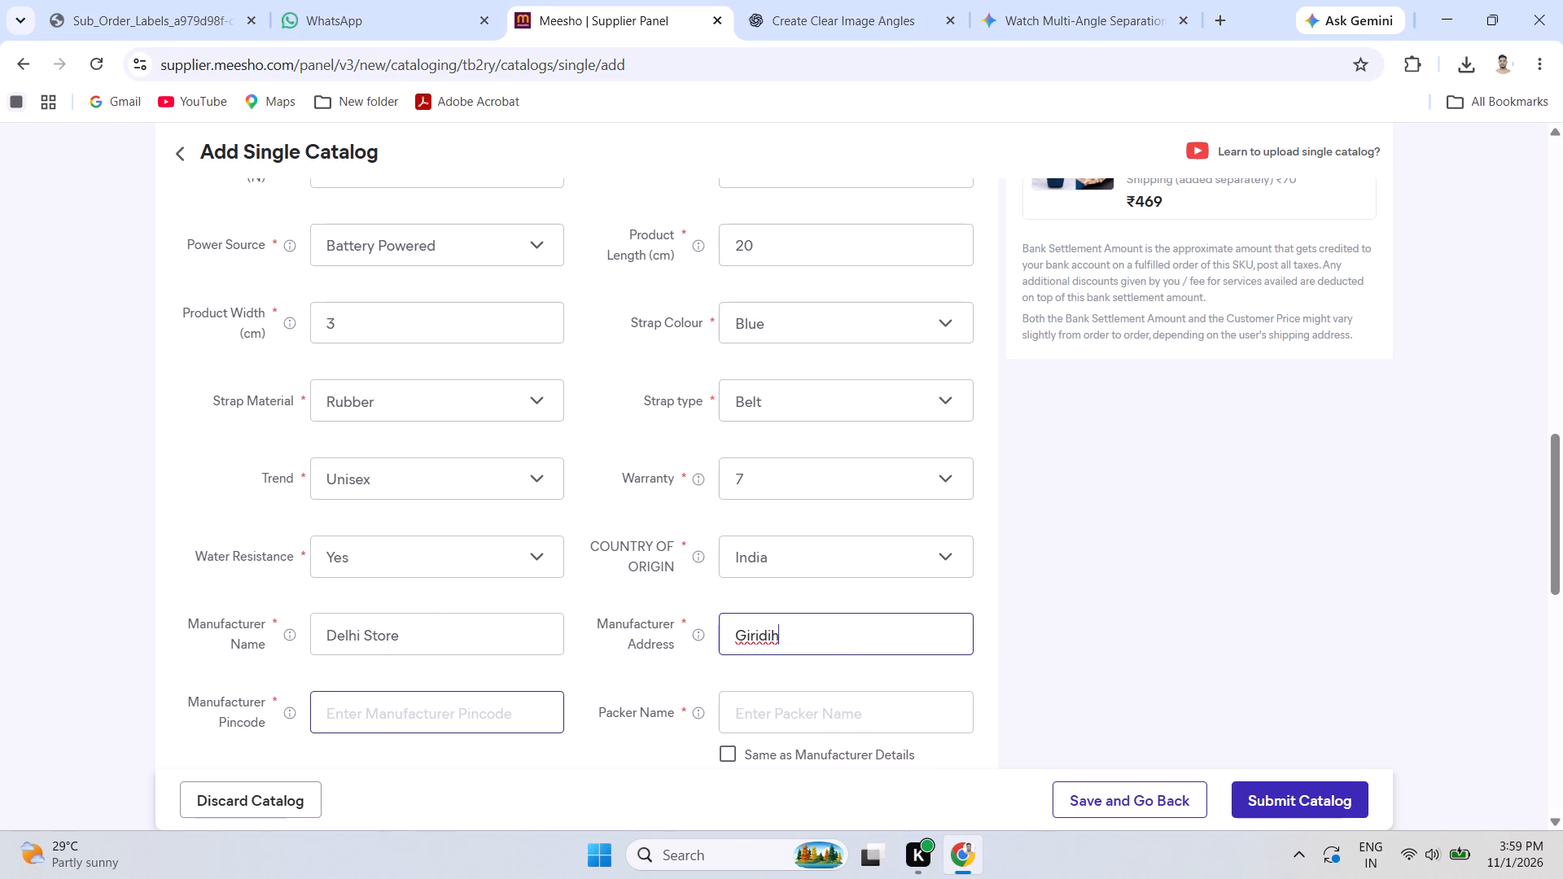
left_click(476, 730)
left_click(462, 593)
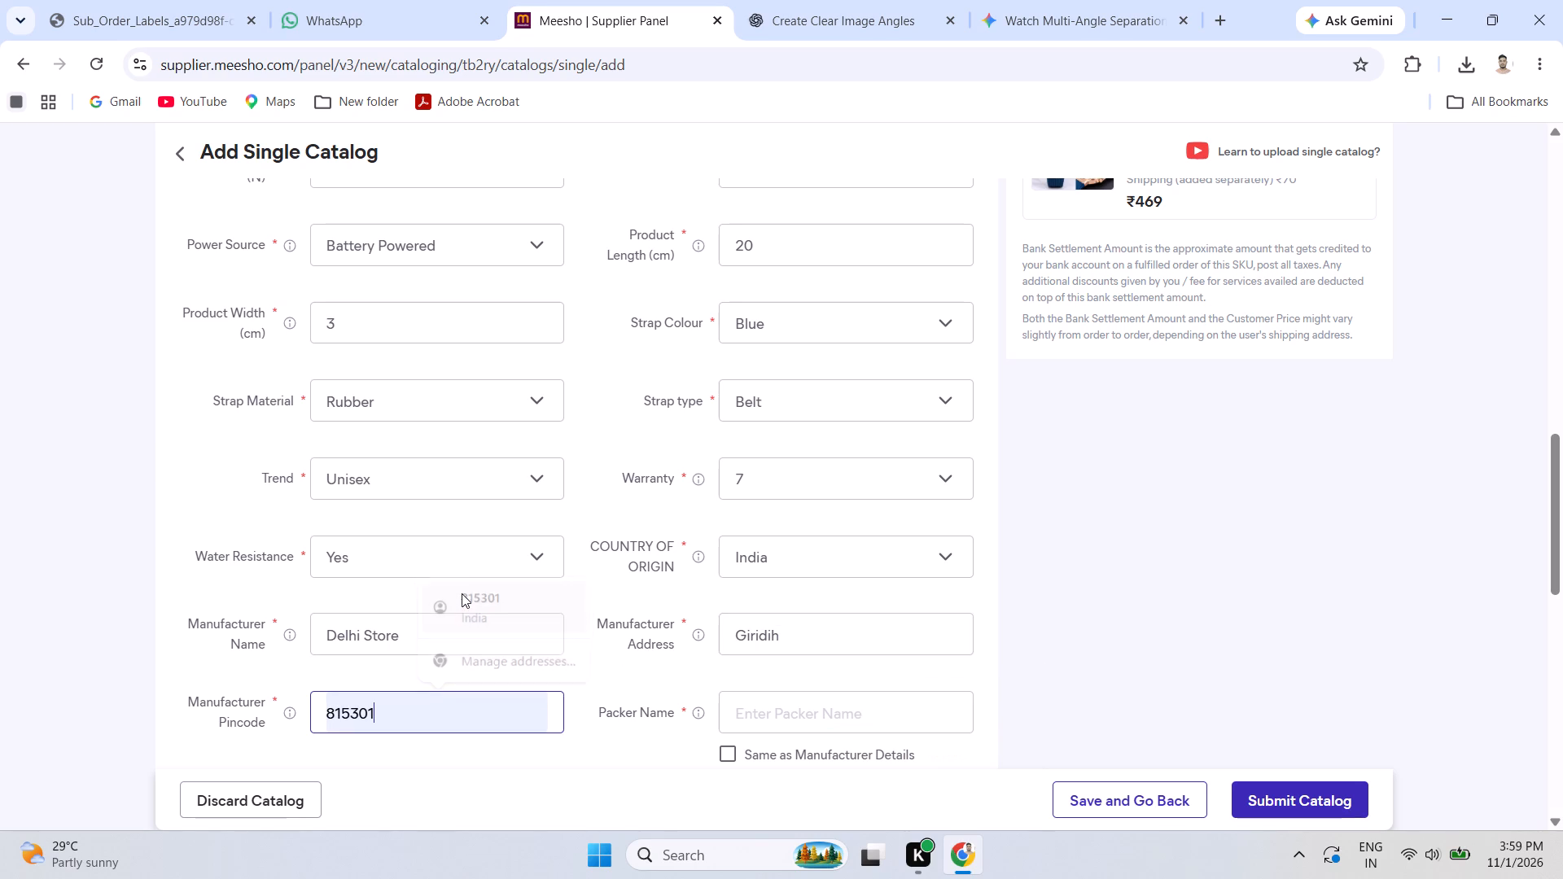
Enter the packer's name in the Packer Name field.
left_click(757, 711)
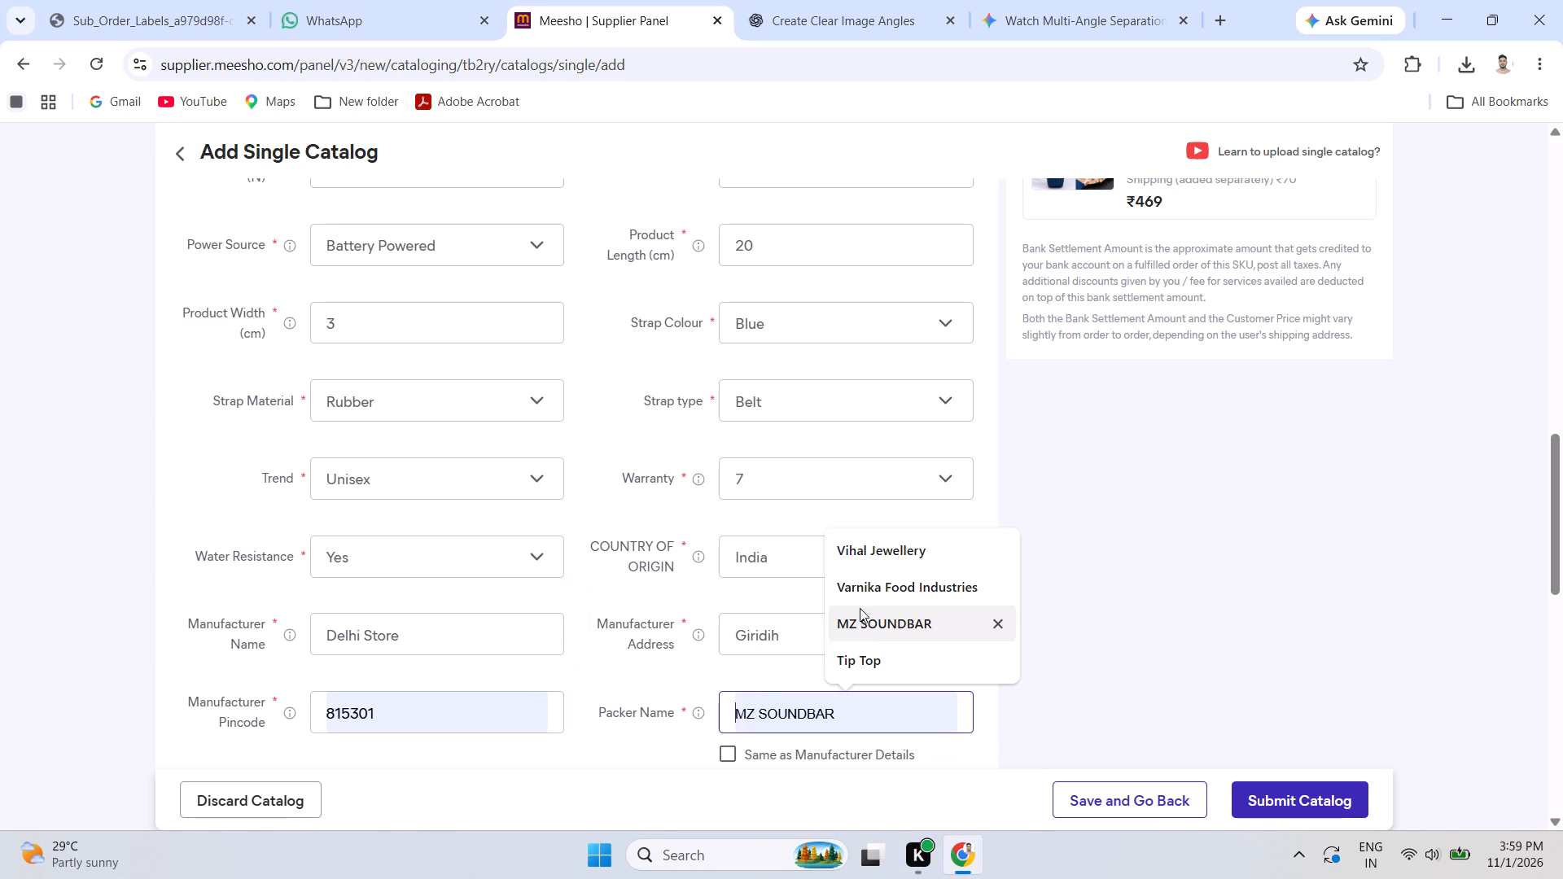
left_click(852, 718)
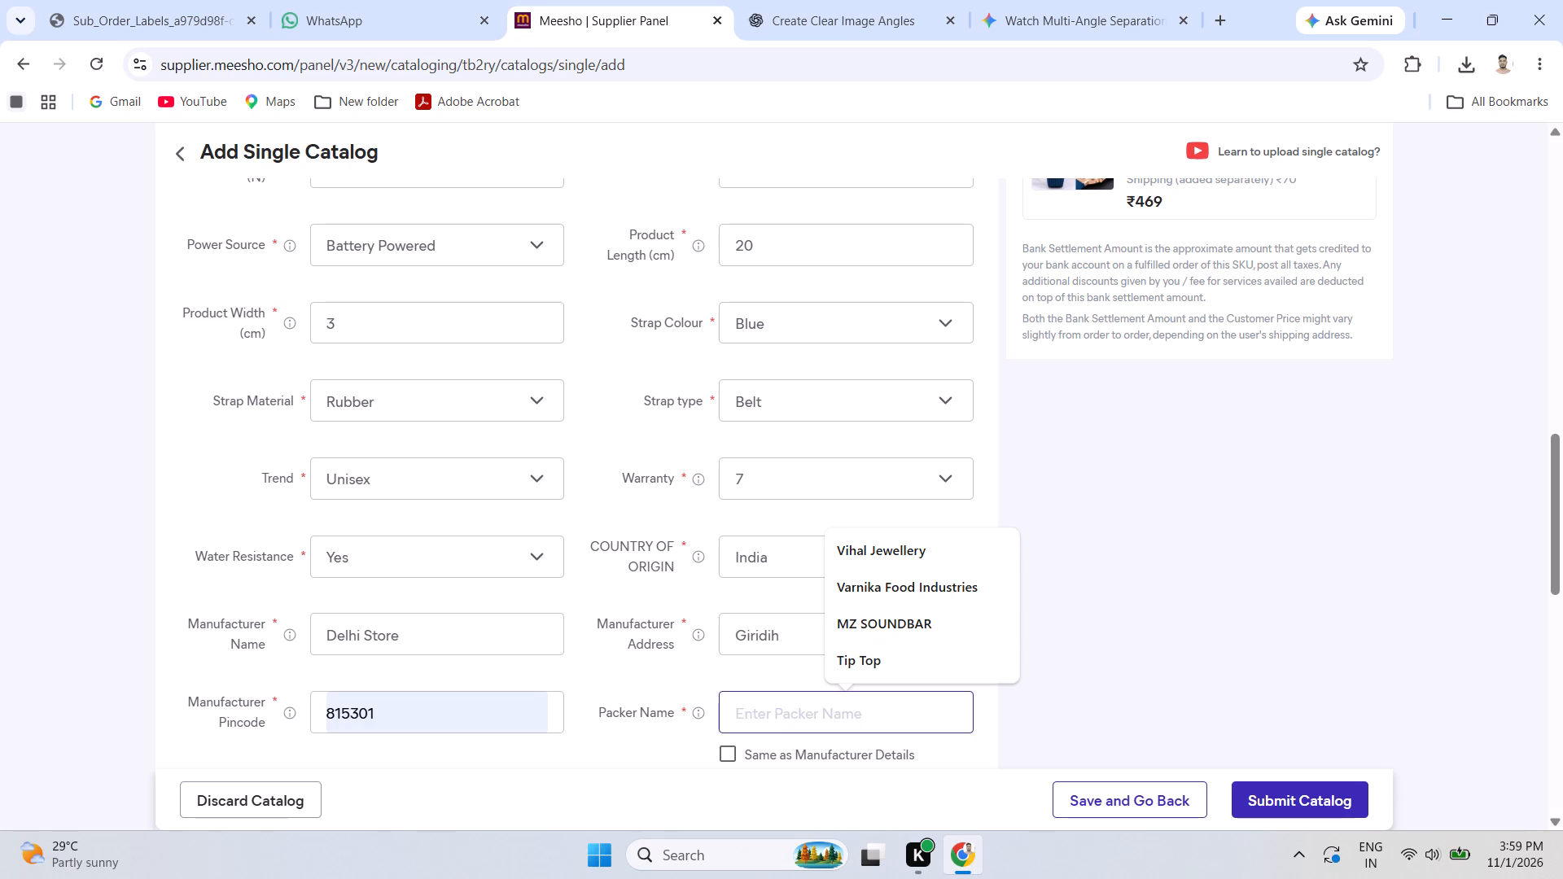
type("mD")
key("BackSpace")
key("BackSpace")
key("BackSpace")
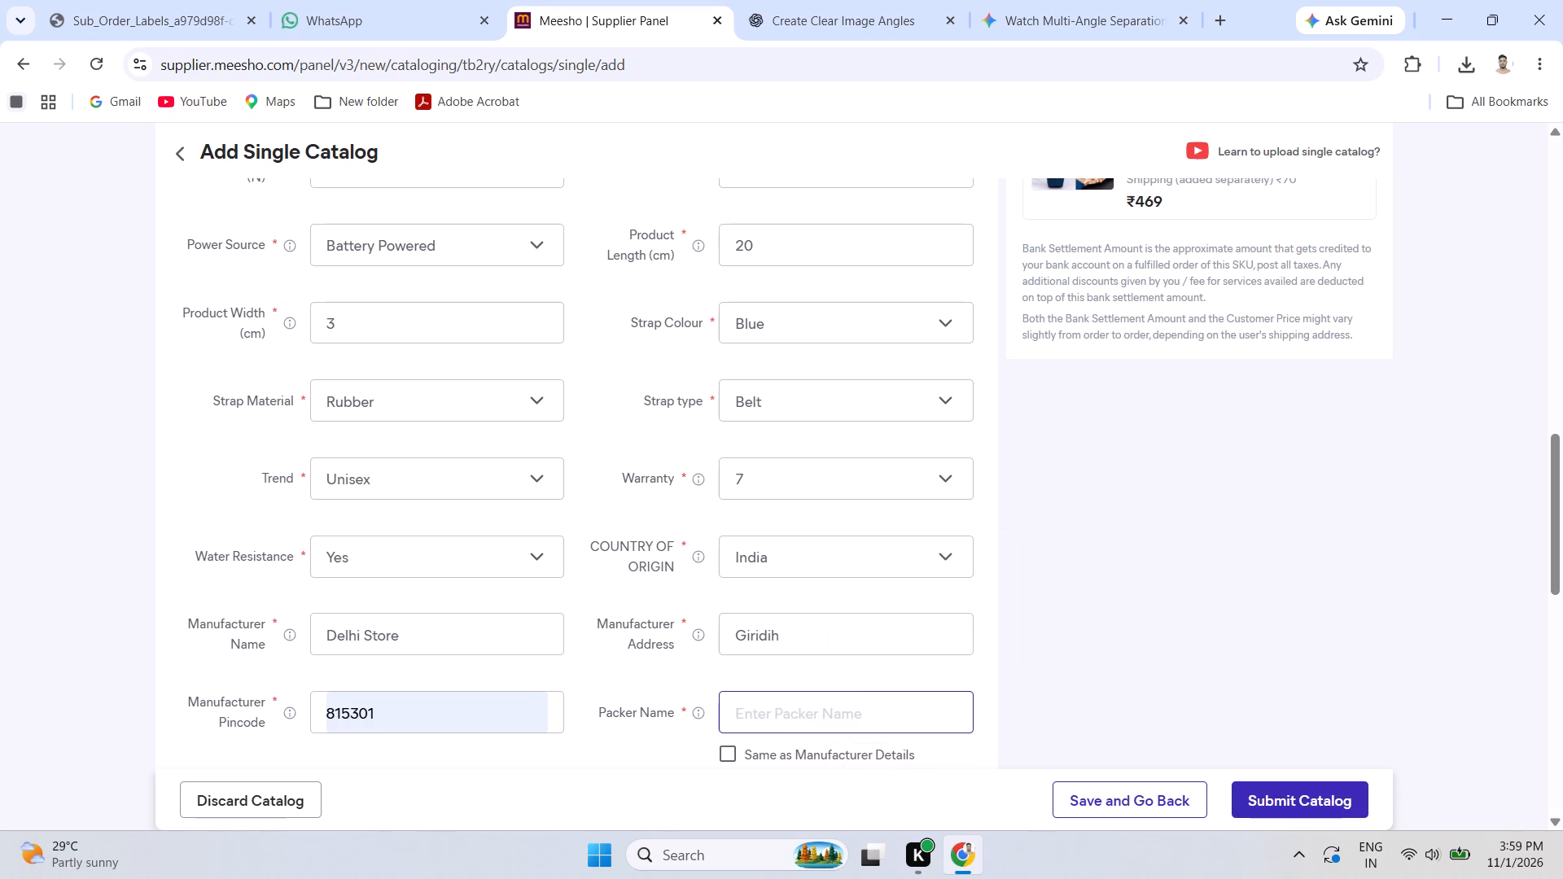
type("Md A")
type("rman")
Set the packer details to be the same as the manufacturer details.
scroll(852, 718, "down", 1)
left_click(729, 555)
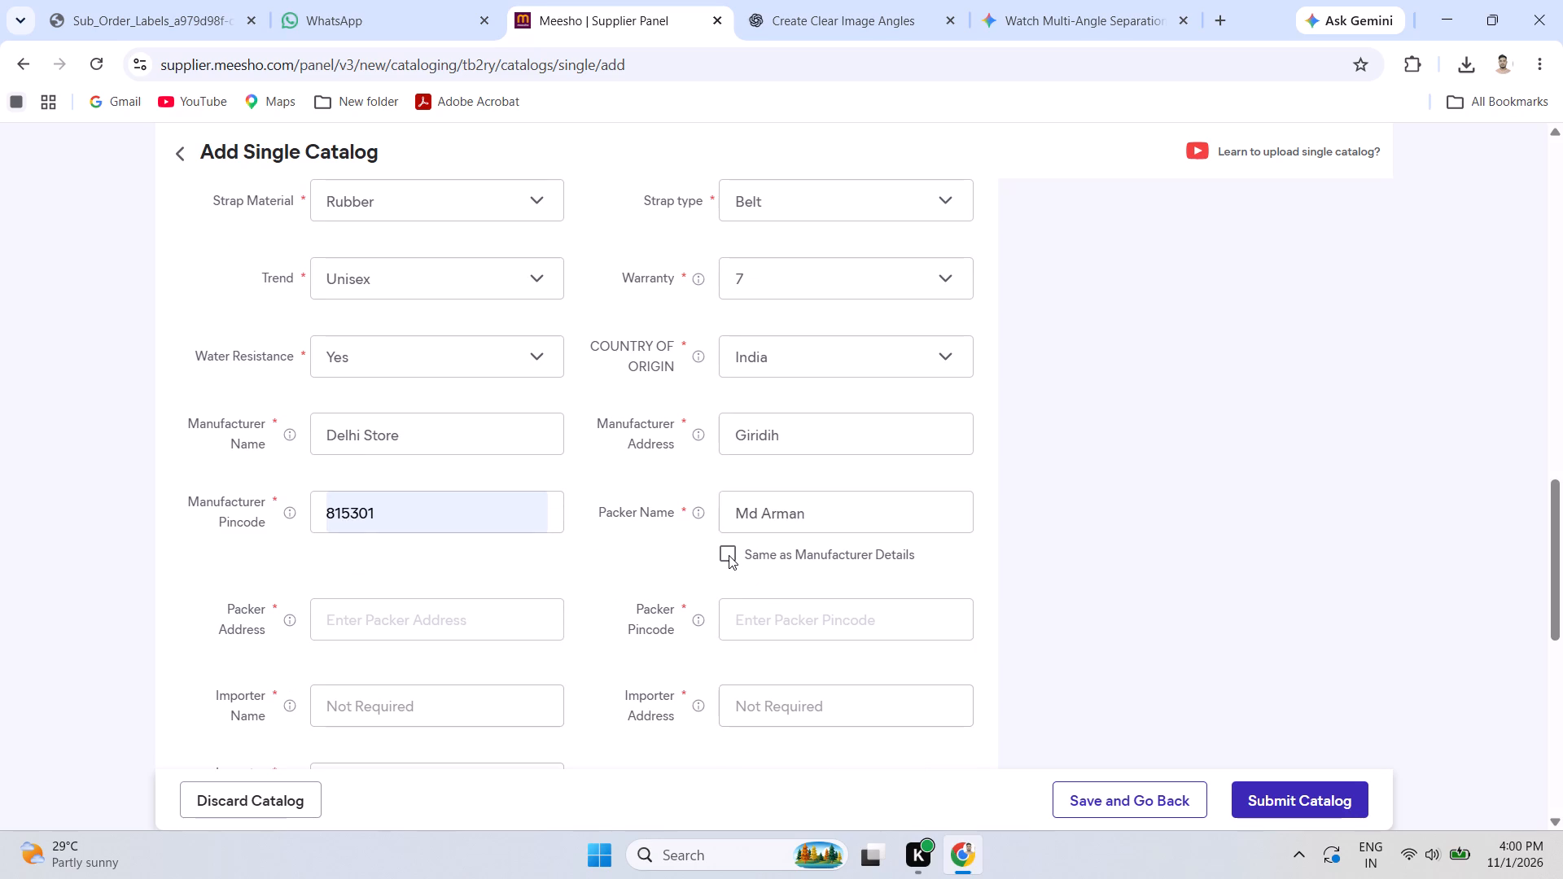
Enter "Product is Luxurious Watch" as the first line of the product Description.
scroll(729, 555, "down", 5)
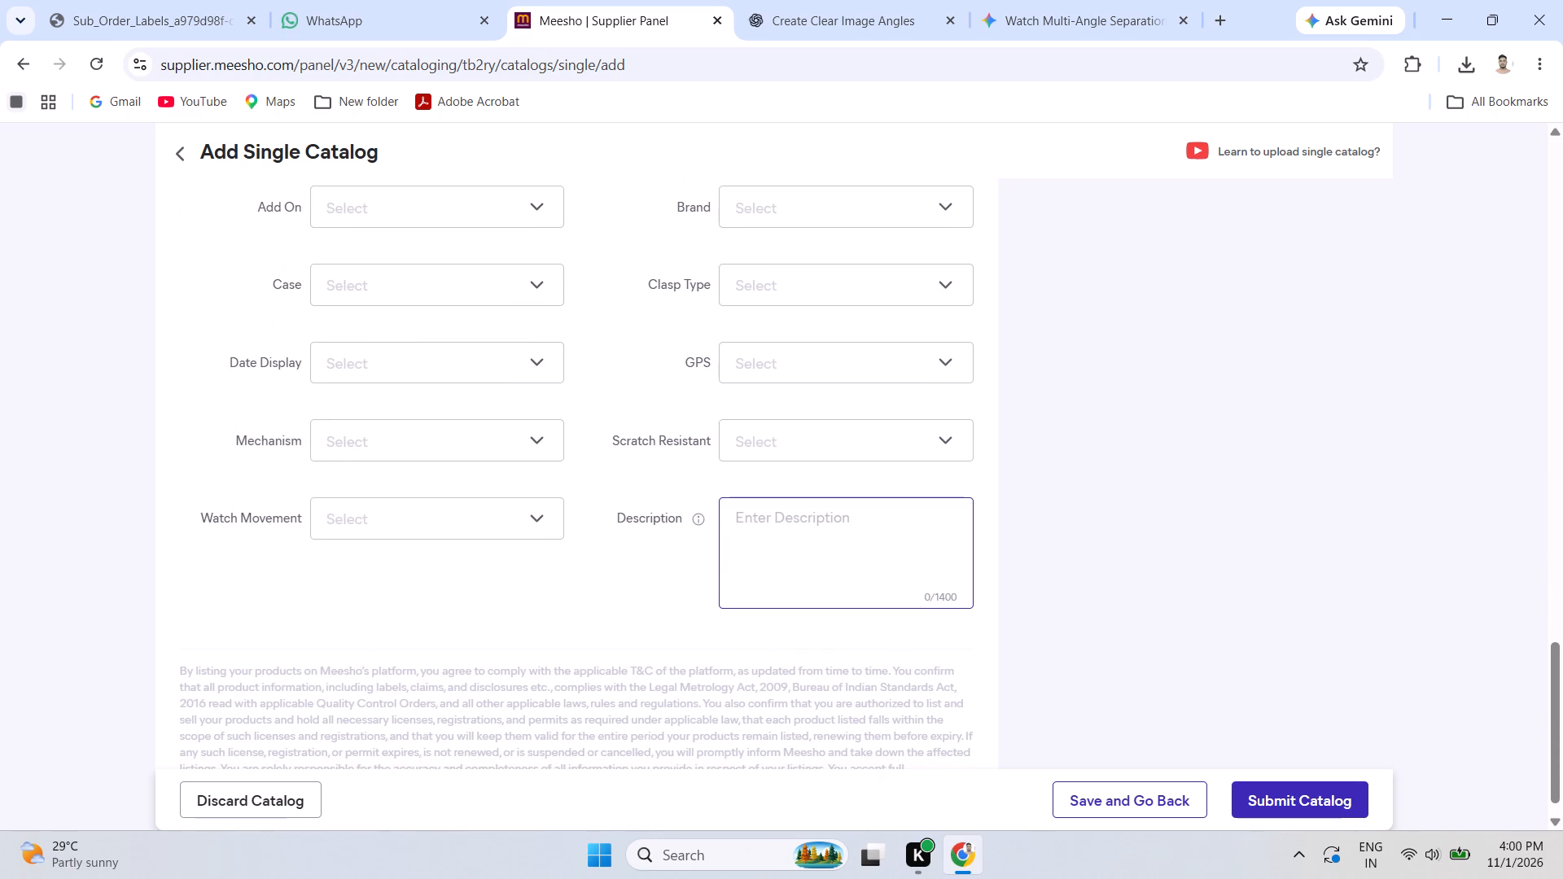
left_click(763, 505)
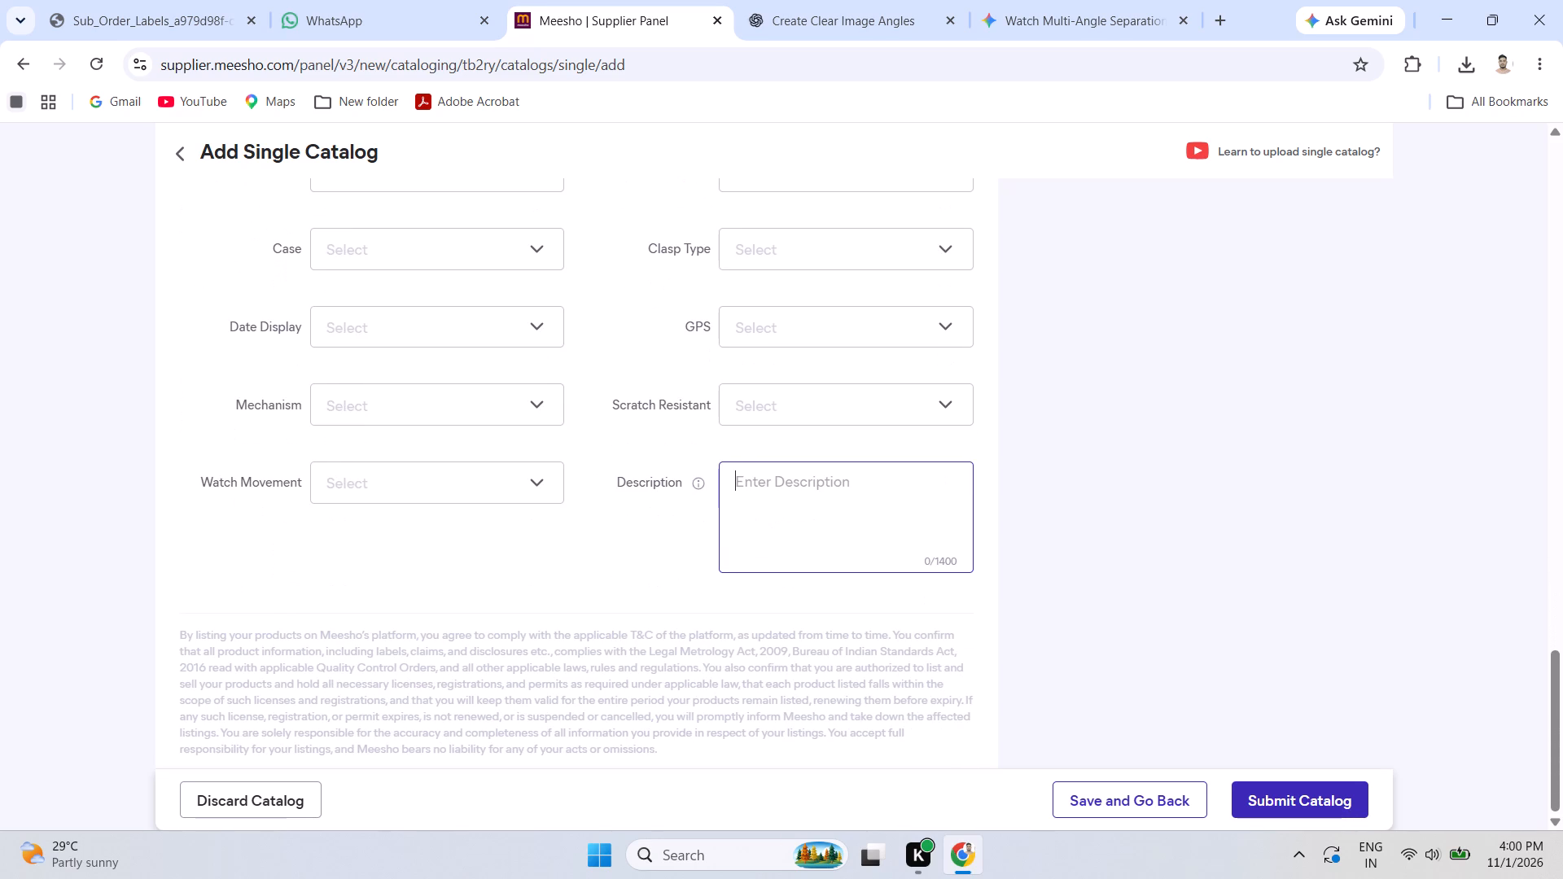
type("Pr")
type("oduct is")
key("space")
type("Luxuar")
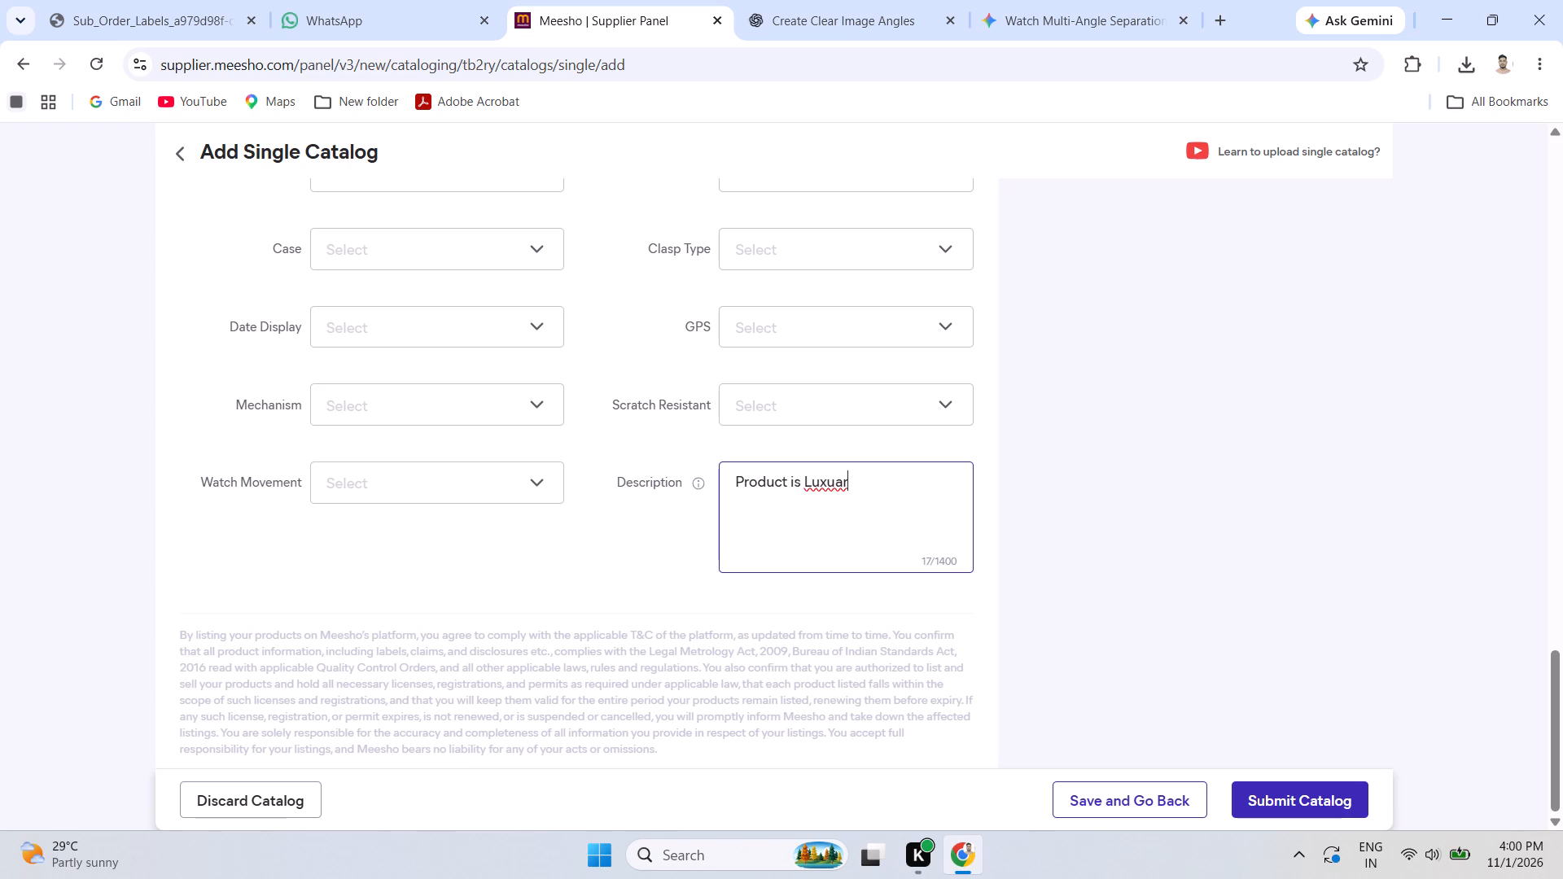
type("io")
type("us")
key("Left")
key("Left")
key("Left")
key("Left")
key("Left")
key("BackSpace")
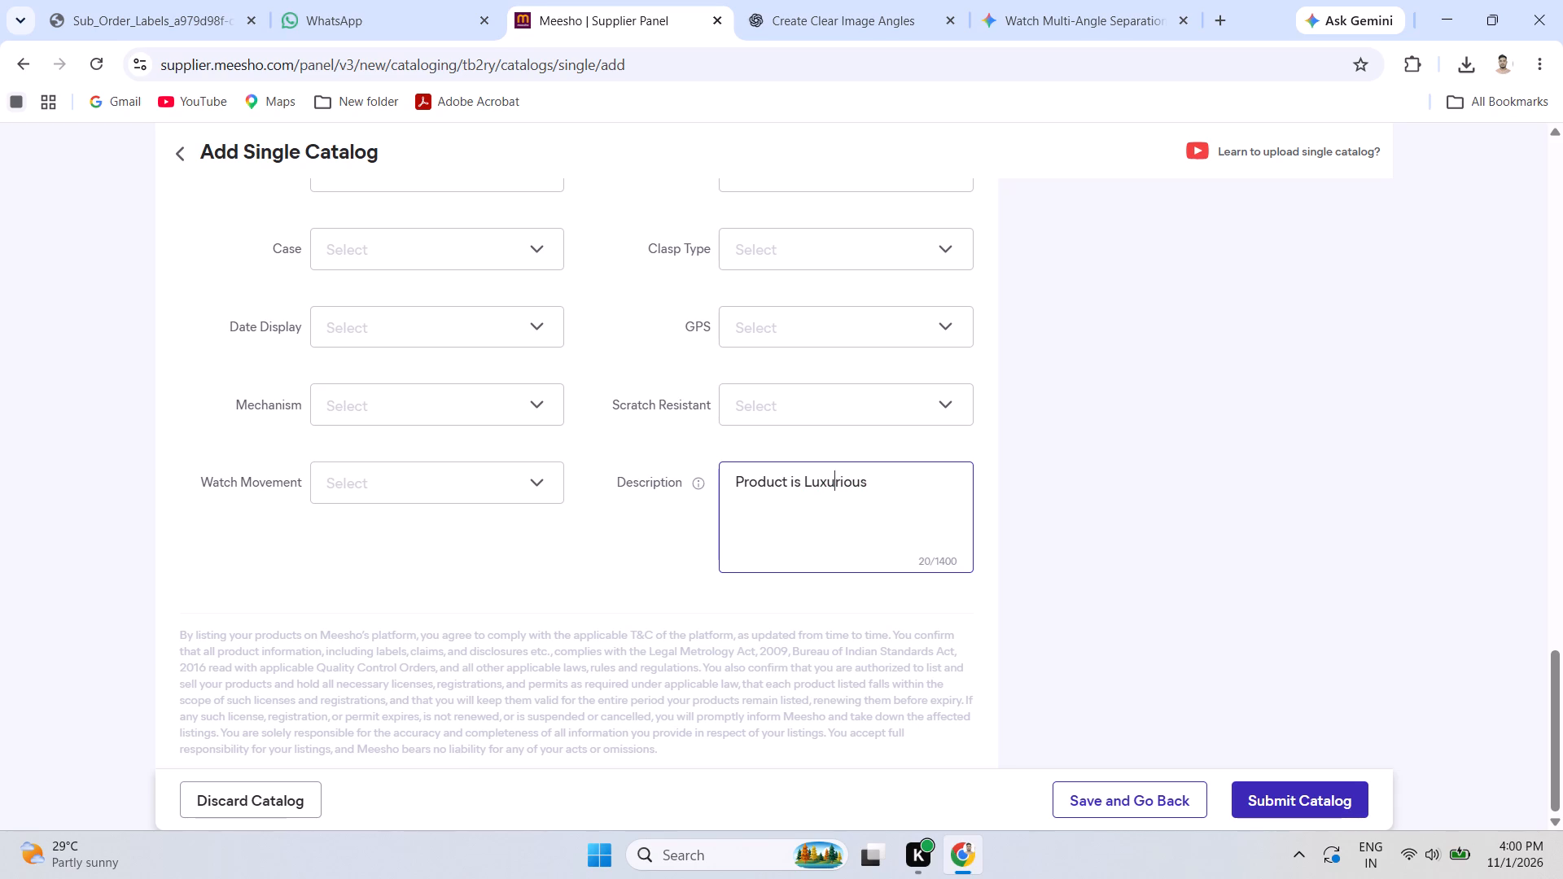
left_click(929, 488)
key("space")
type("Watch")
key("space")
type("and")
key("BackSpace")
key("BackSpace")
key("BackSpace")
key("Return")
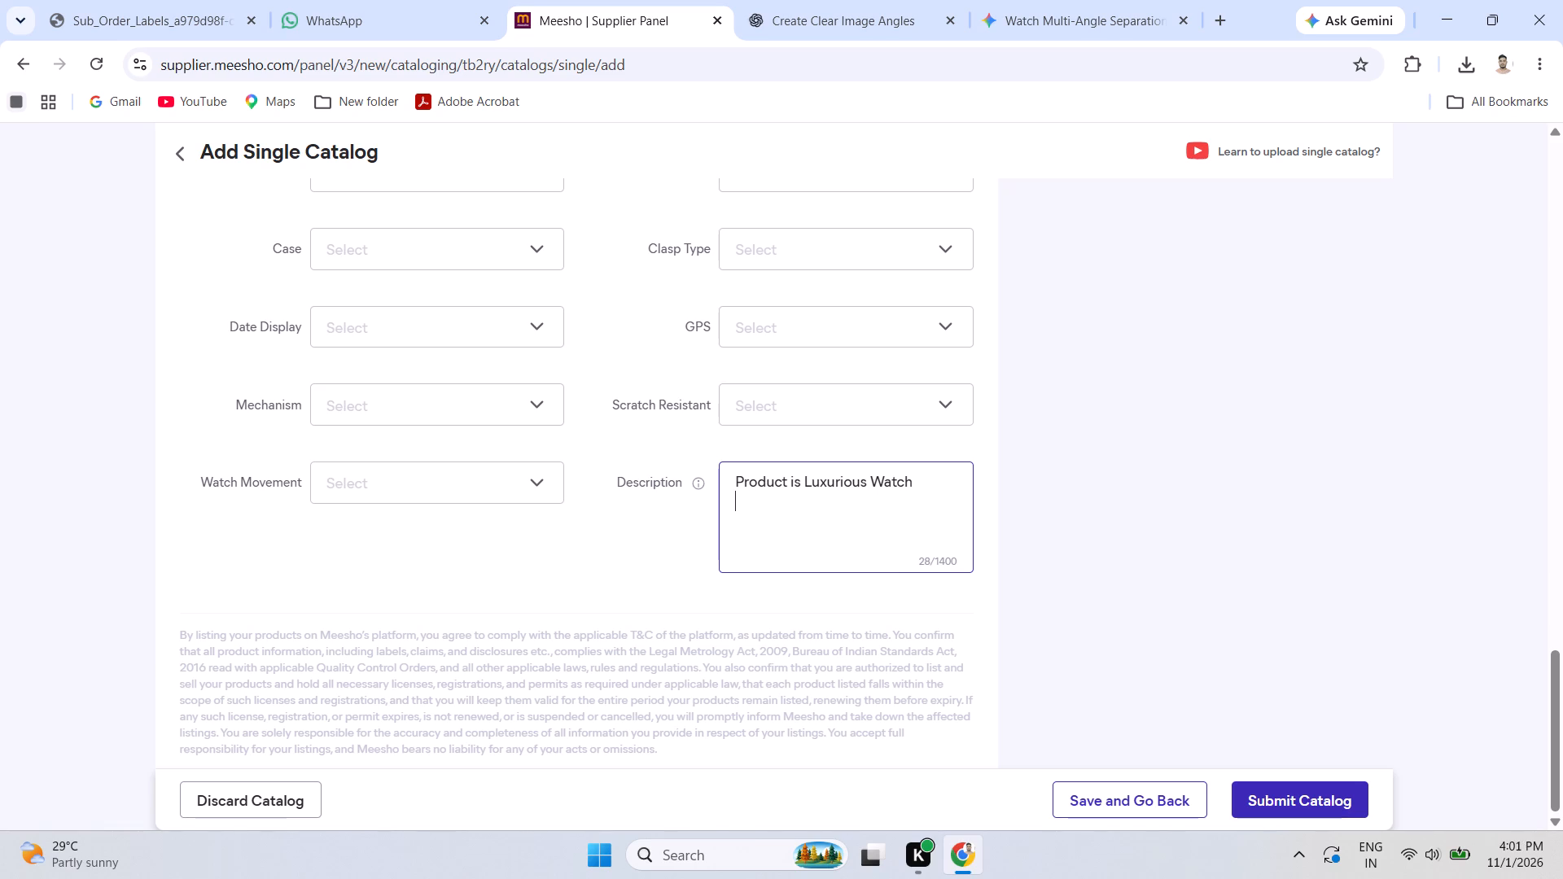
Reword the beginning of the description's first line so it reads "It Look like Luxurious Watch".
left_click(792, 479)
key("BackSpace")
key("BackSpace")
key("BackSpace")
key("BackSpace")
key("BackSpace")
key("BackSpace")
key("BackSpace")
key("BackSpace")
key("BackSpace")
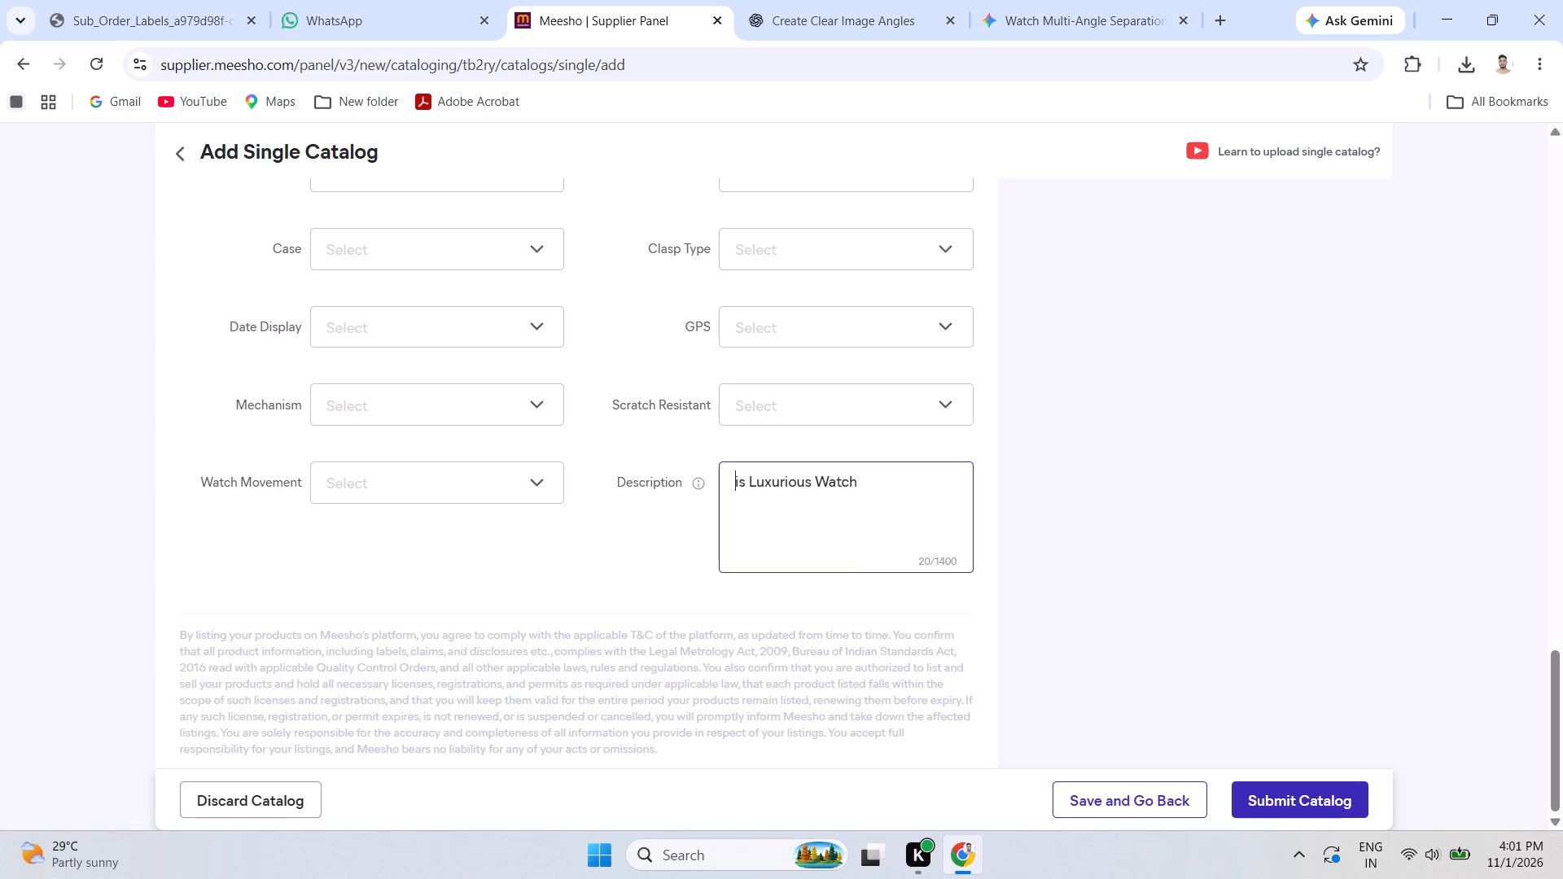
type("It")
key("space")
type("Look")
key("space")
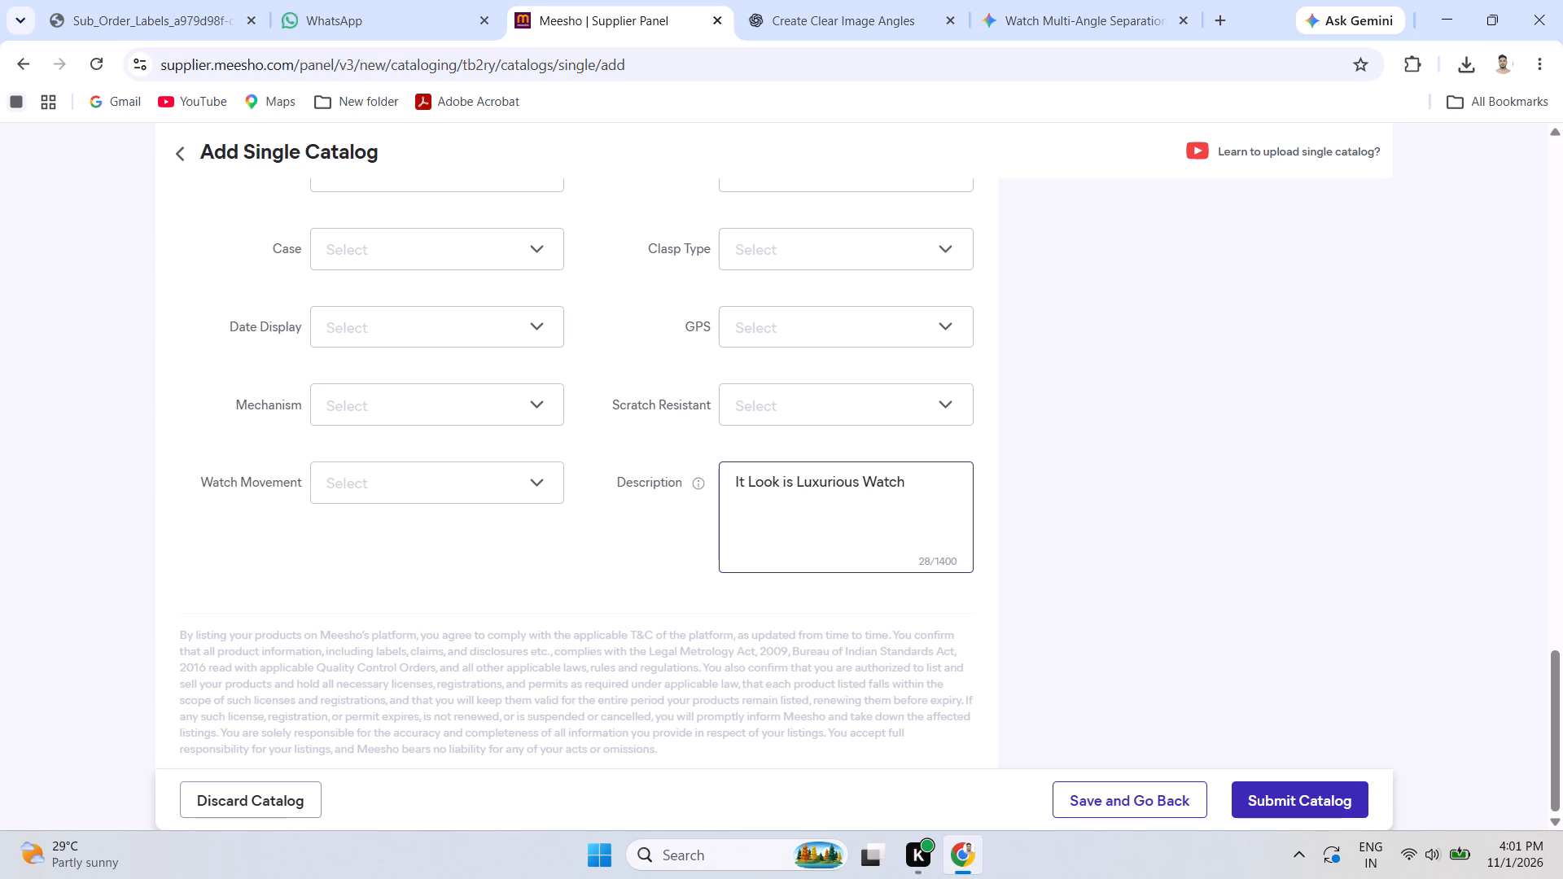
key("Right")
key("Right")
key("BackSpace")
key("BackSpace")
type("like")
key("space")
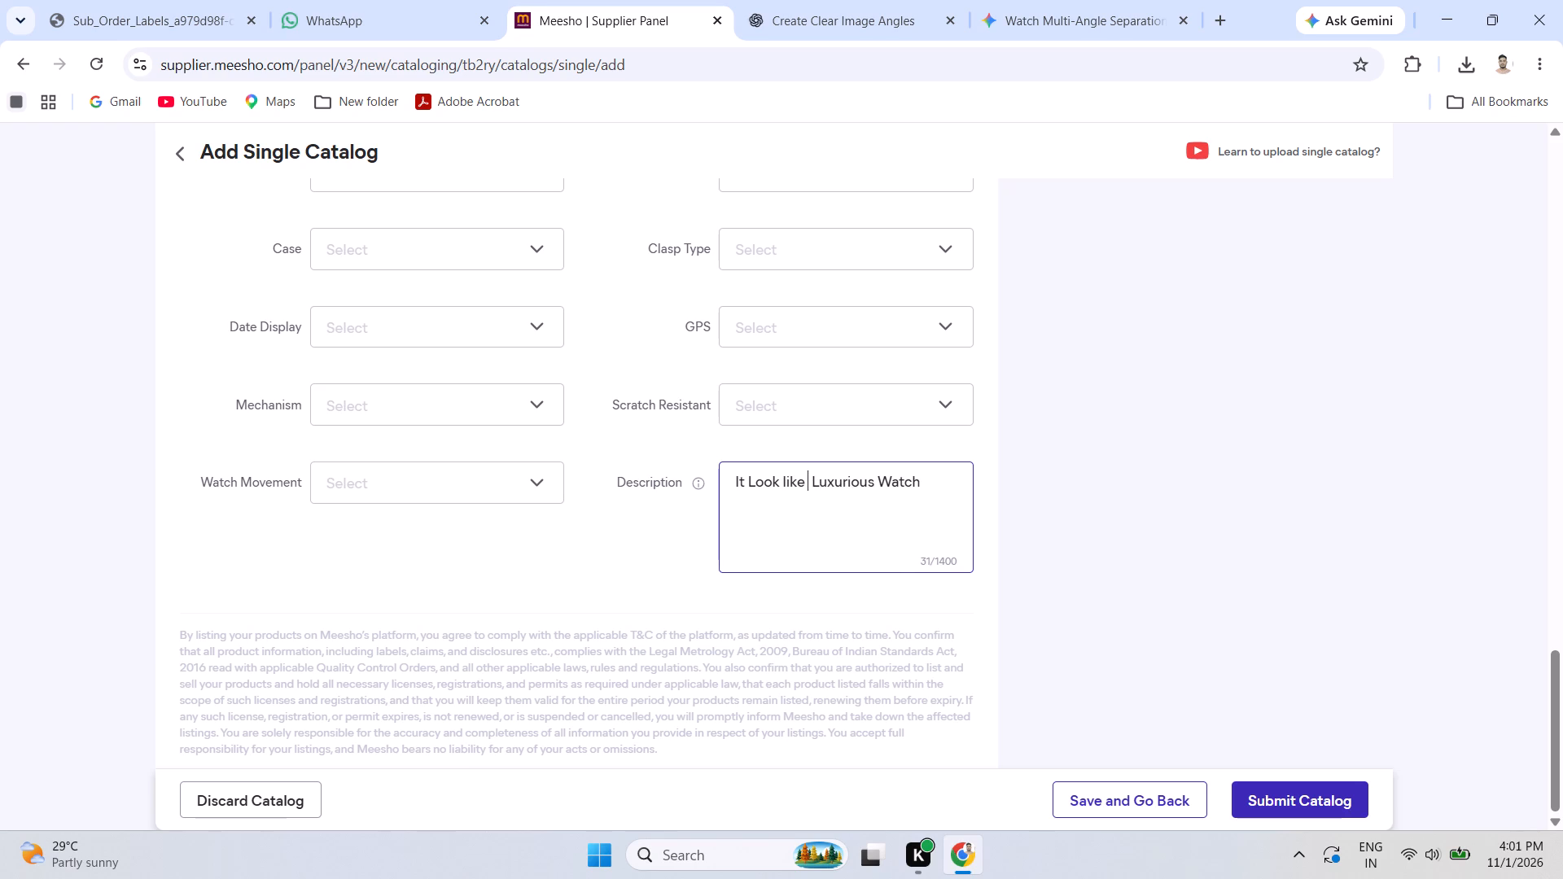
left_click(926, 488)
Add a second description line reading "It is for both male and female".
key("Return")
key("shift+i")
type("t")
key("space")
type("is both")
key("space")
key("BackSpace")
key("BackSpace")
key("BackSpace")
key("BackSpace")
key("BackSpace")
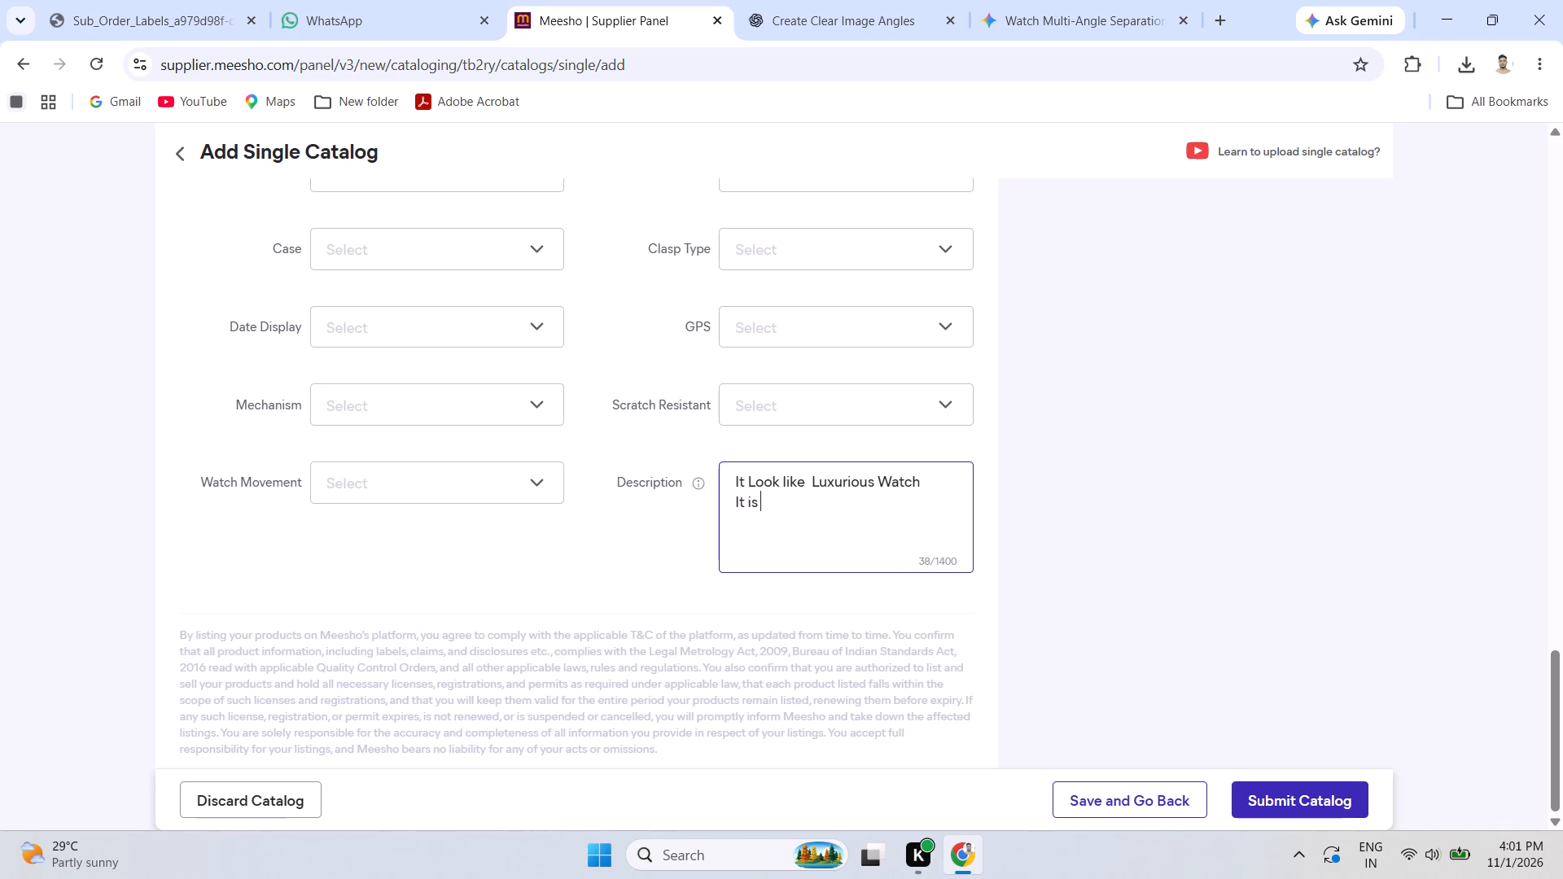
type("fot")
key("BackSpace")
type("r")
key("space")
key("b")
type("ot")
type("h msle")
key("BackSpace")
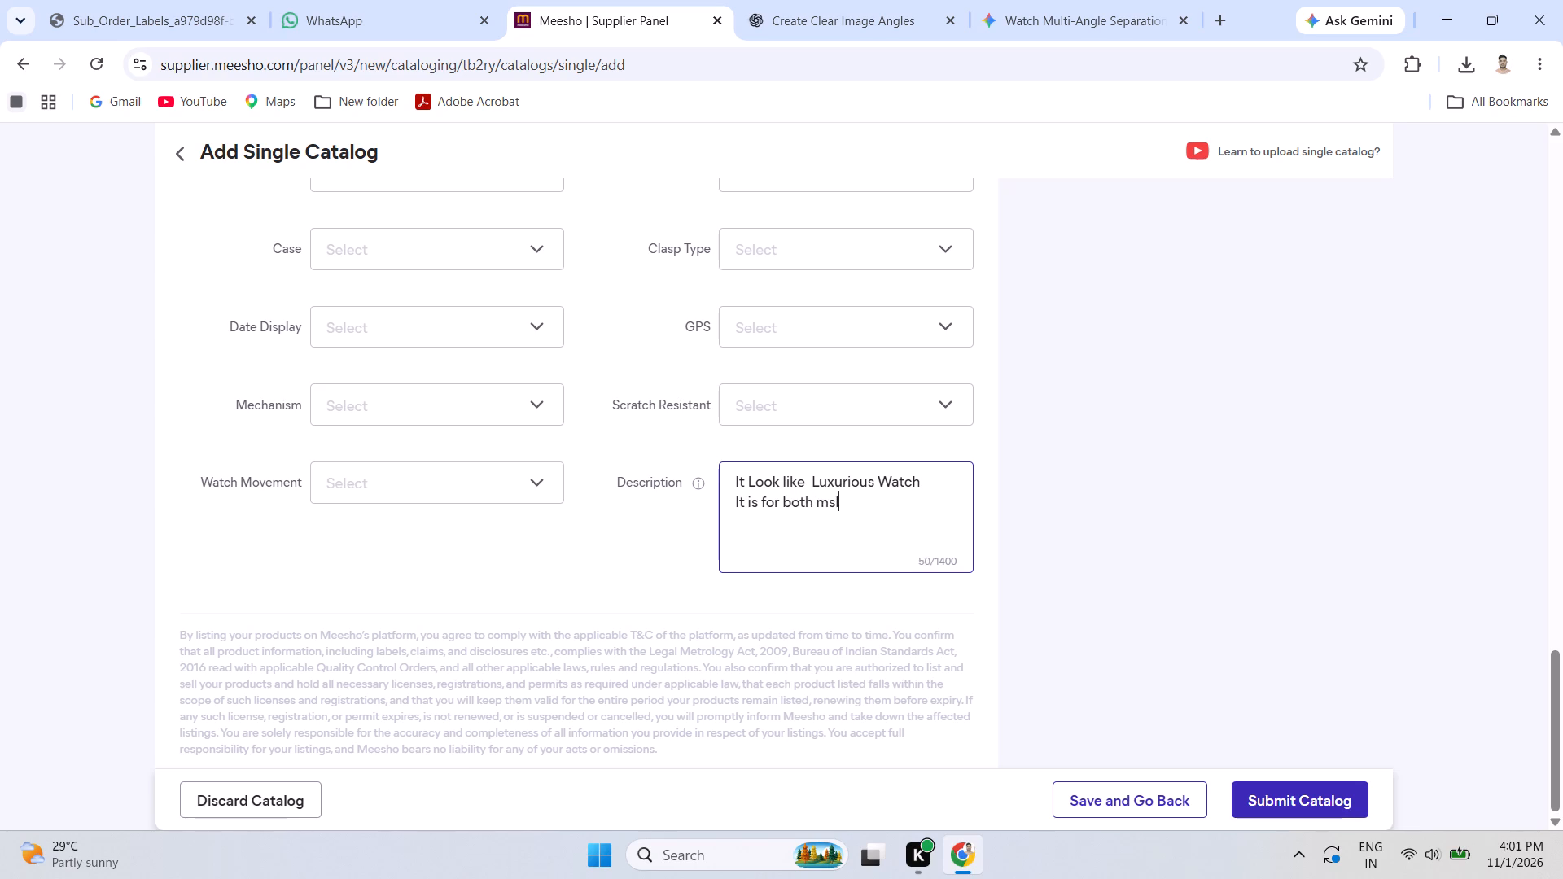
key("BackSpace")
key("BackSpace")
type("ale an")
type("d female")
Add "Stainless Steel" and "Waterproof" as two further separate lines of the description.
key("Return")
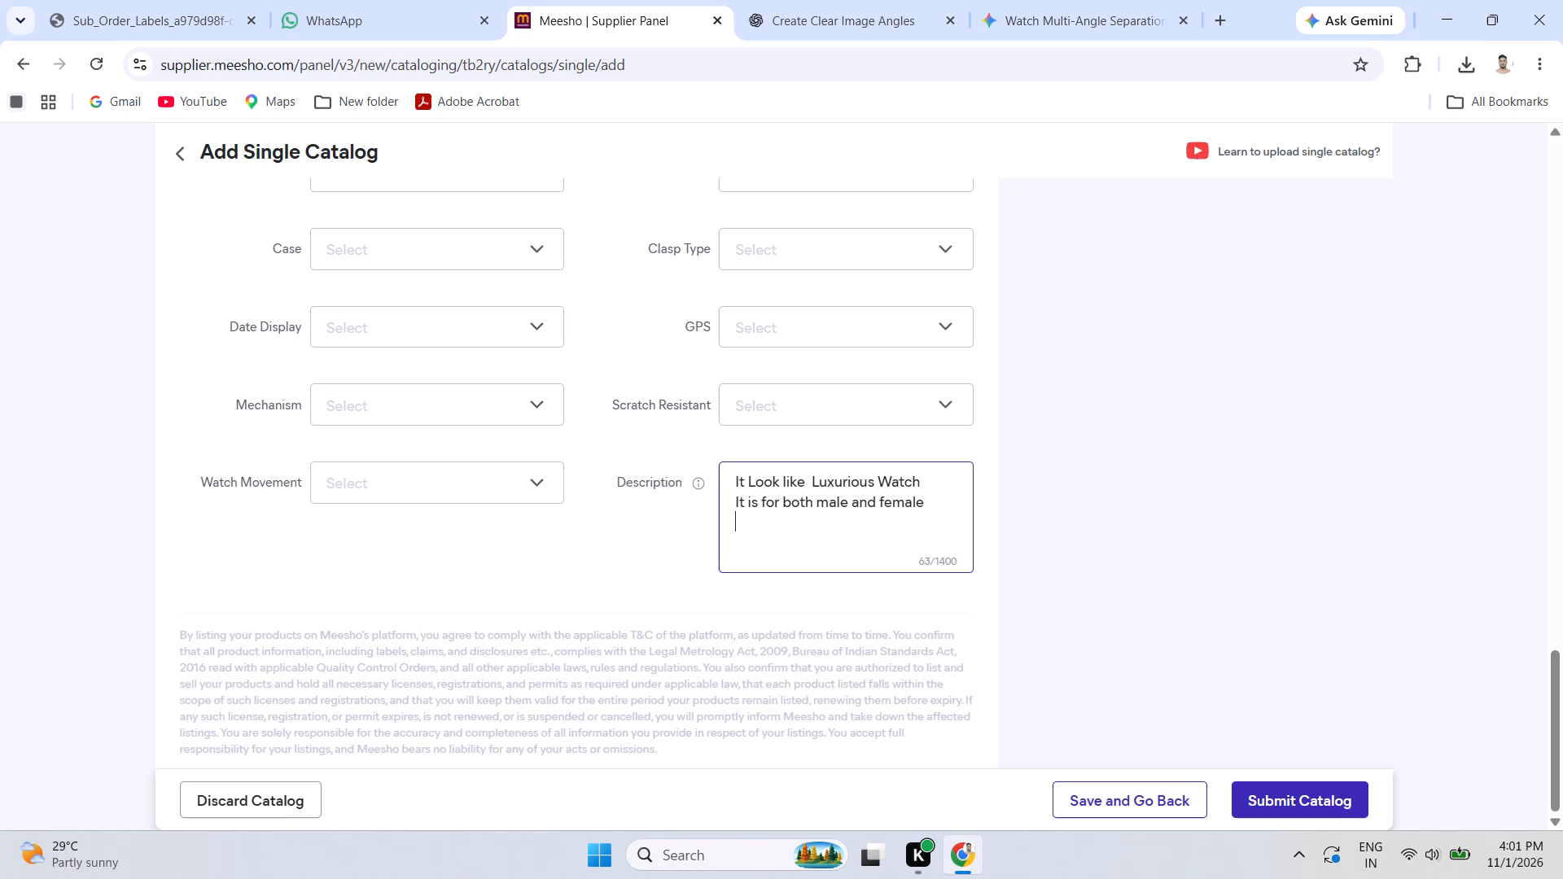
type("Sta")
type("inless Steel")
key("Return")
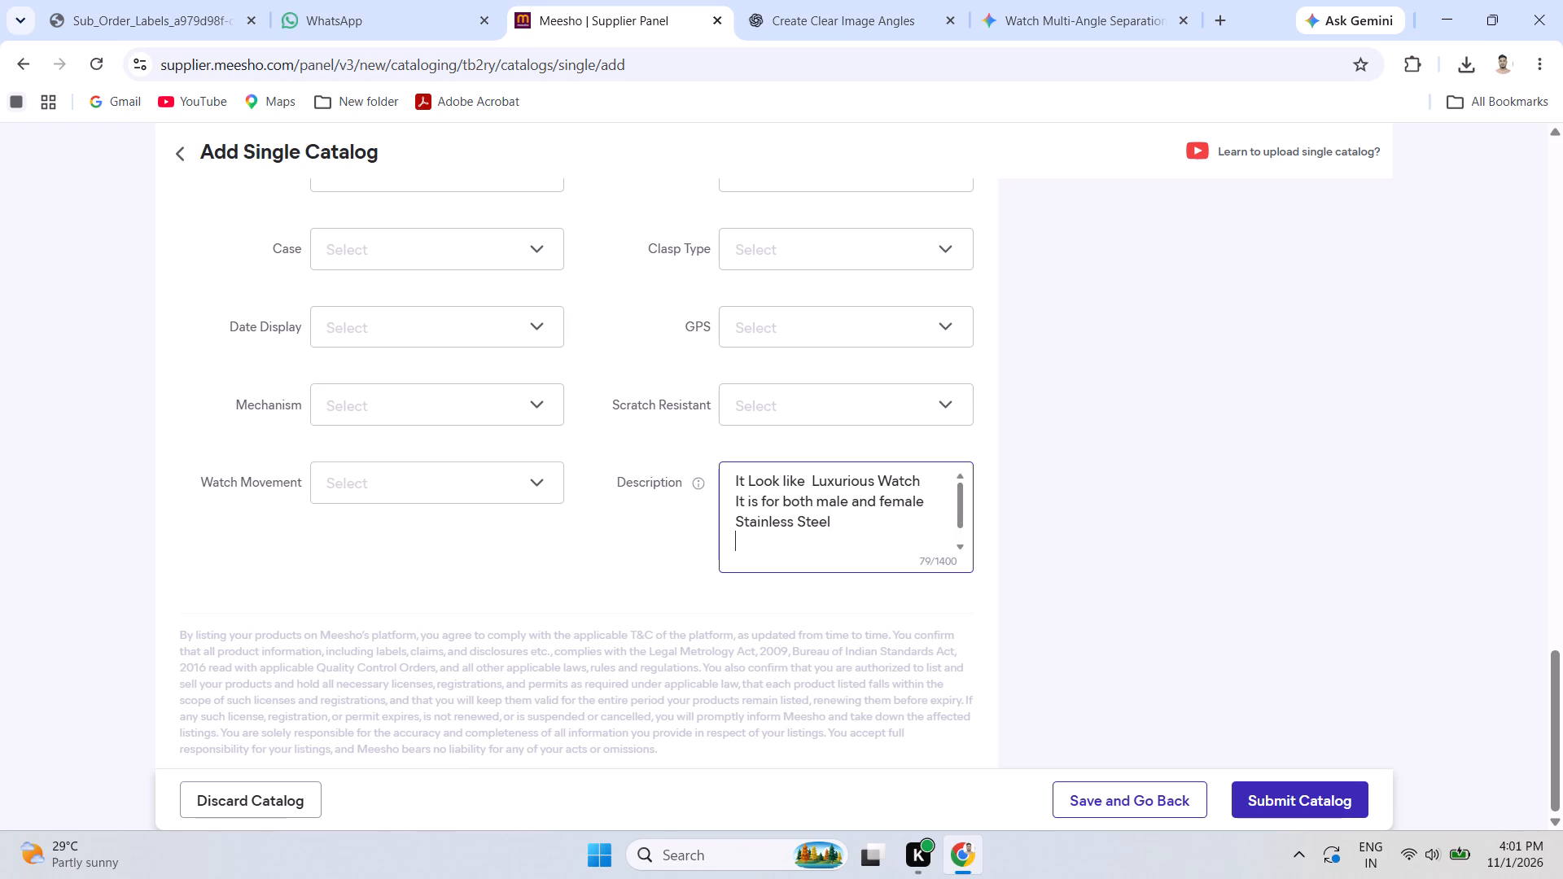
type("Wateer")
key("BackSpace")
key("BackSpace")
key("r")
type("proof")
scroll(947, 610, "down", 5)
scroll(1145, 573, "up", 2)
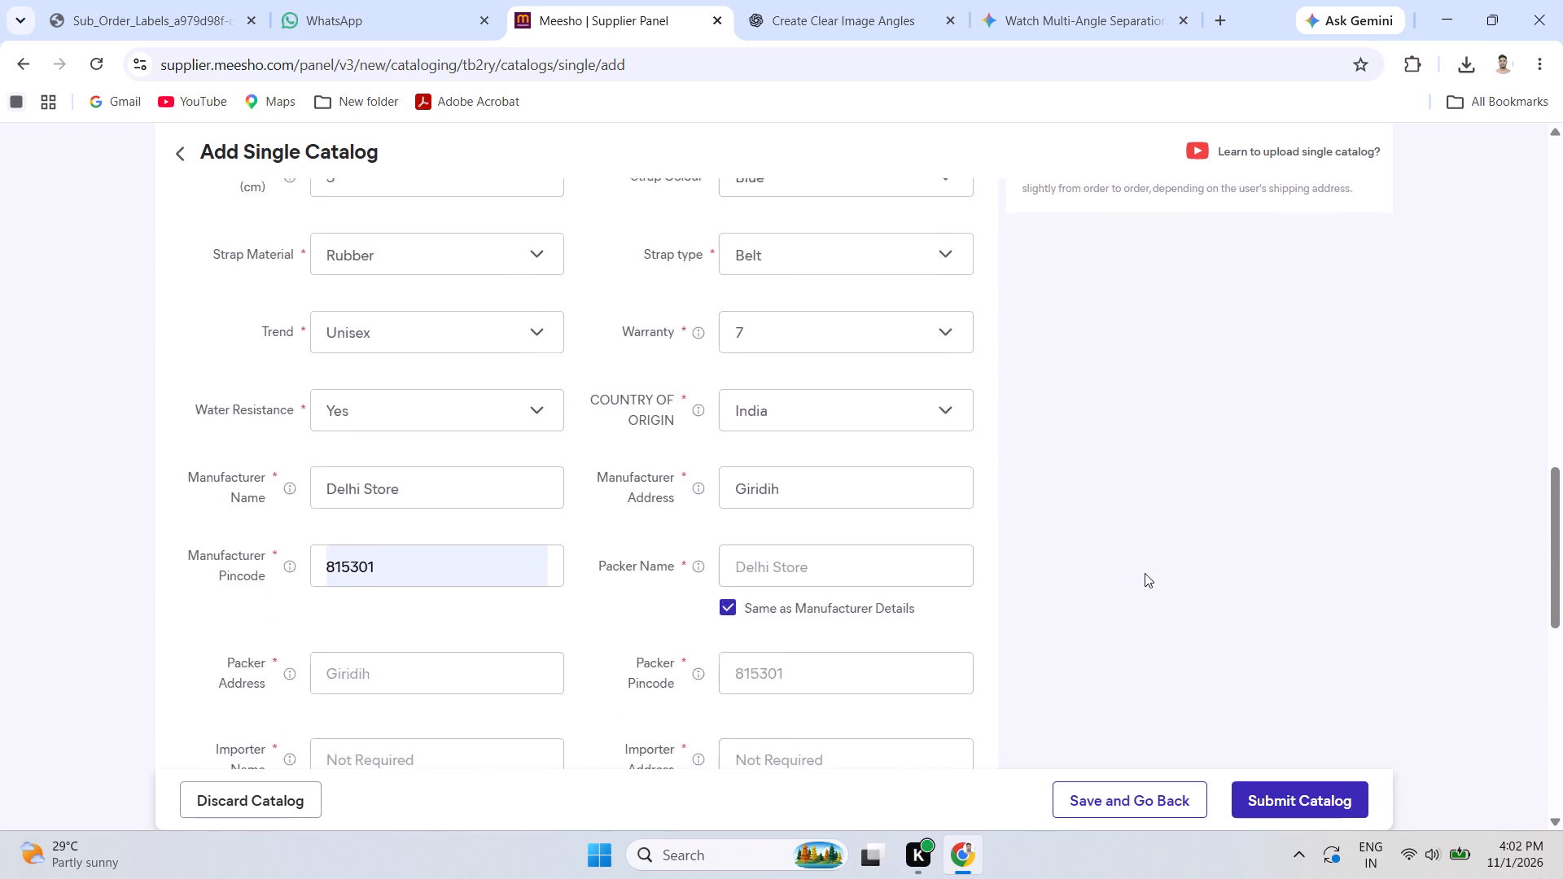
Review the completed watch catalog form, checking product details, prices, uploaded images, and manufacturer and packer information.
scroll(1145, 573, "up", 3)
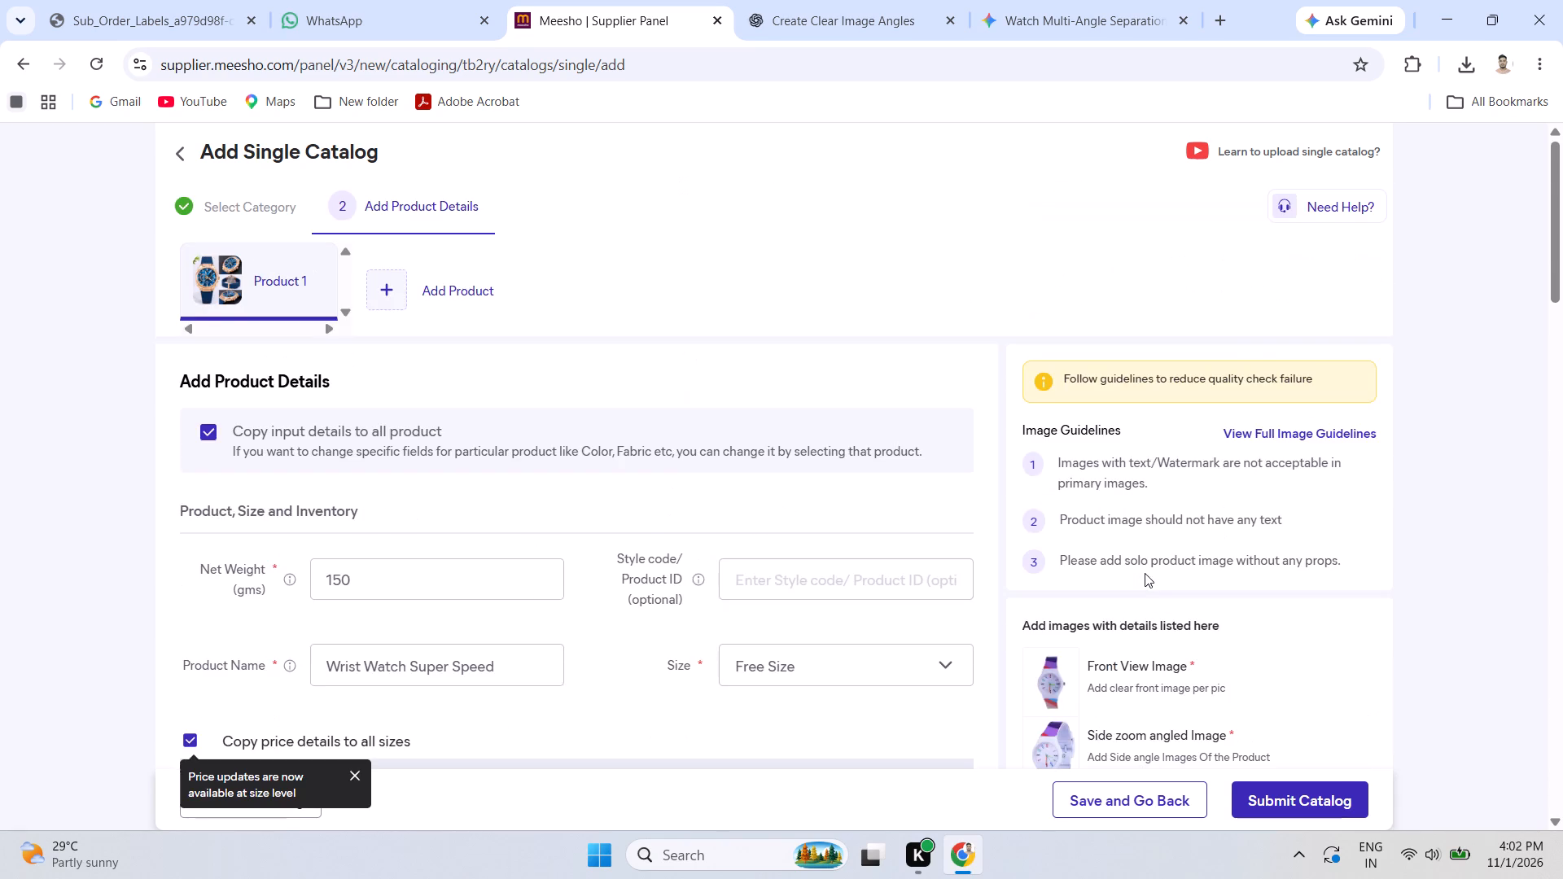
scroll(1145, 573, "down", 4)
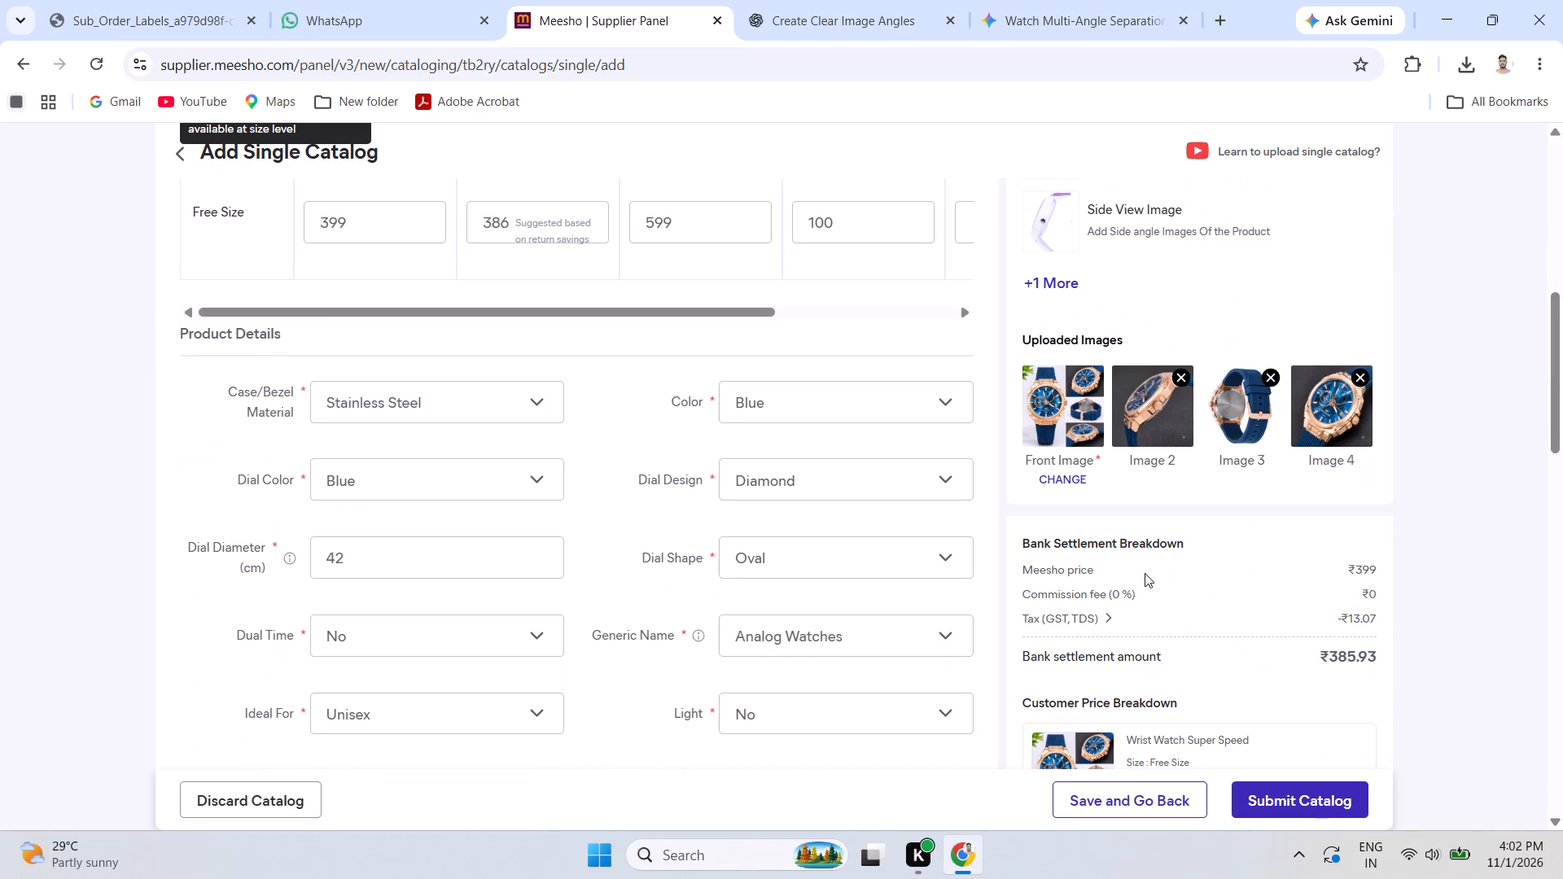
scroll(1145, 573, "down", 2)
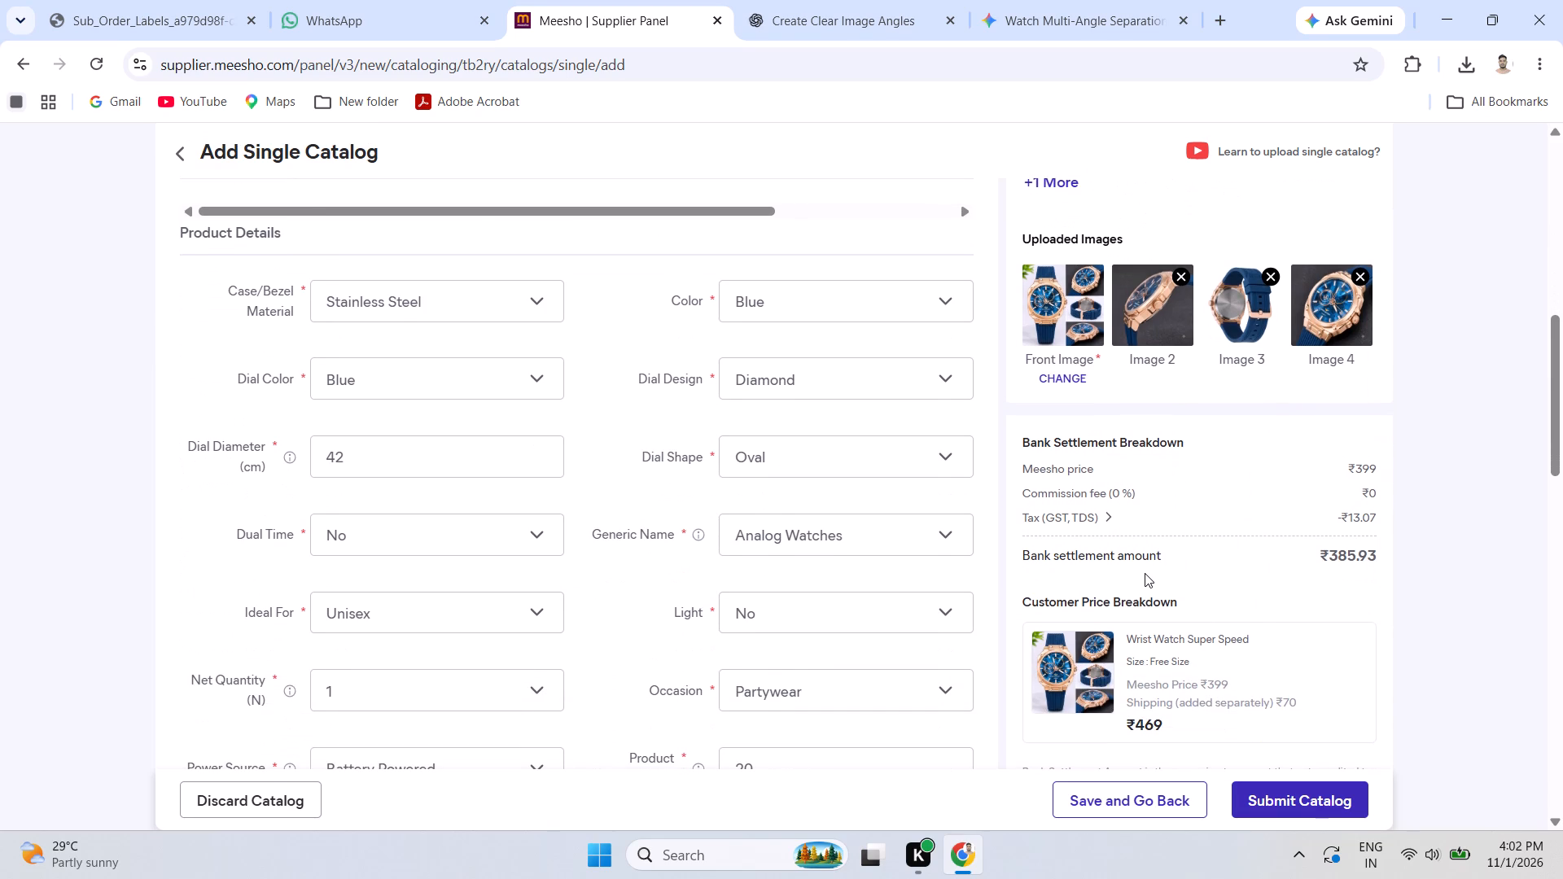
scroll(1145, 573, "down", 5)
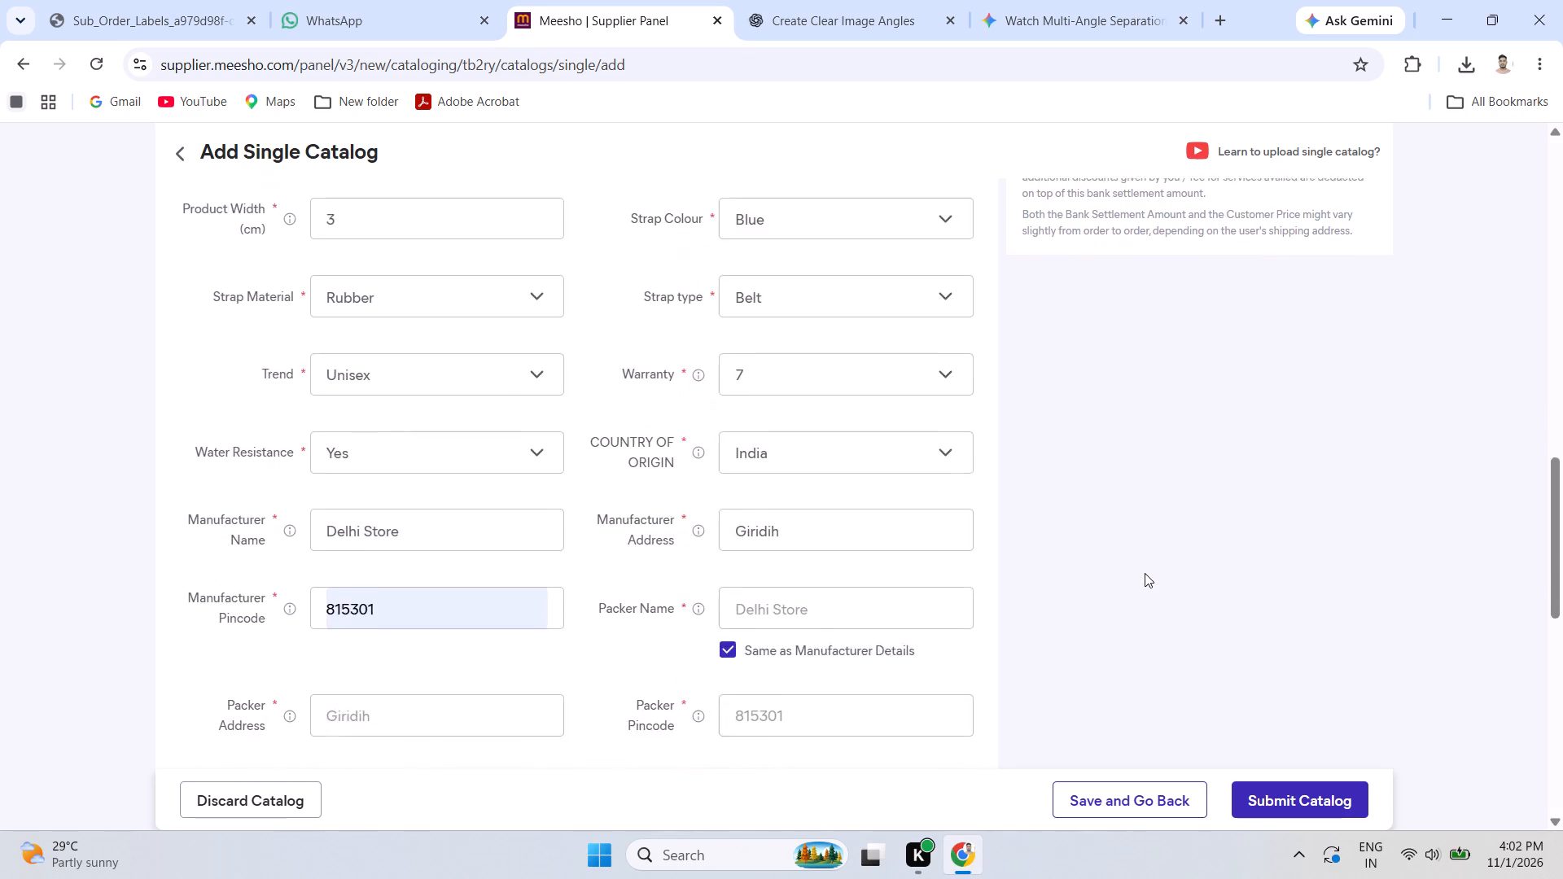
scroll(1145, 573, "up", 3)
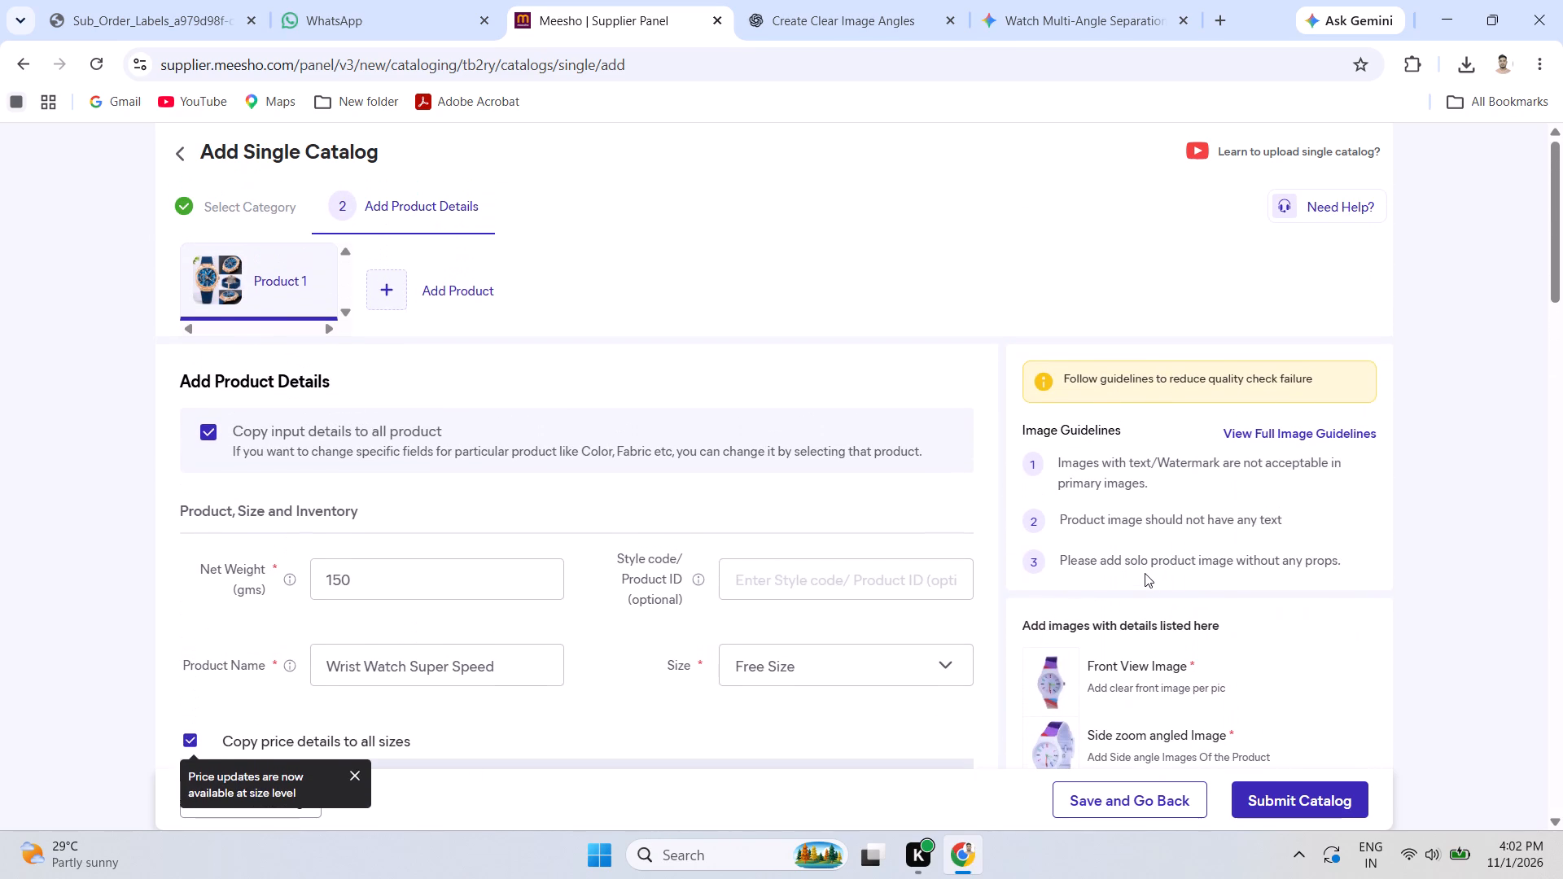
scroll(1145, 573, "down", 1)
scroll(1145, 573, "up", 1)
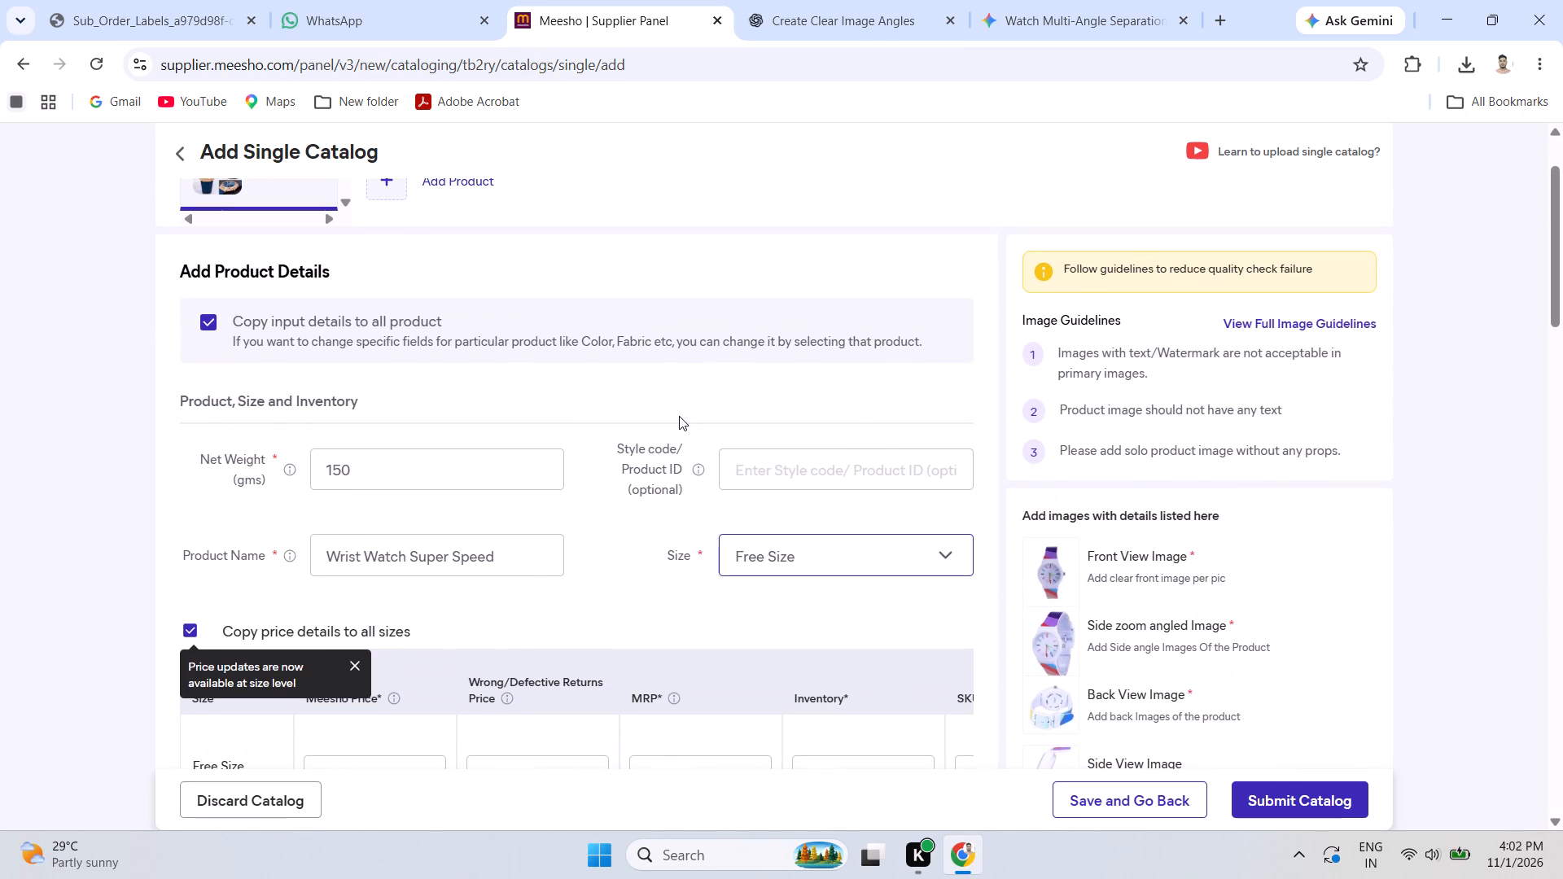
scroll(488, 332, "up", 2)
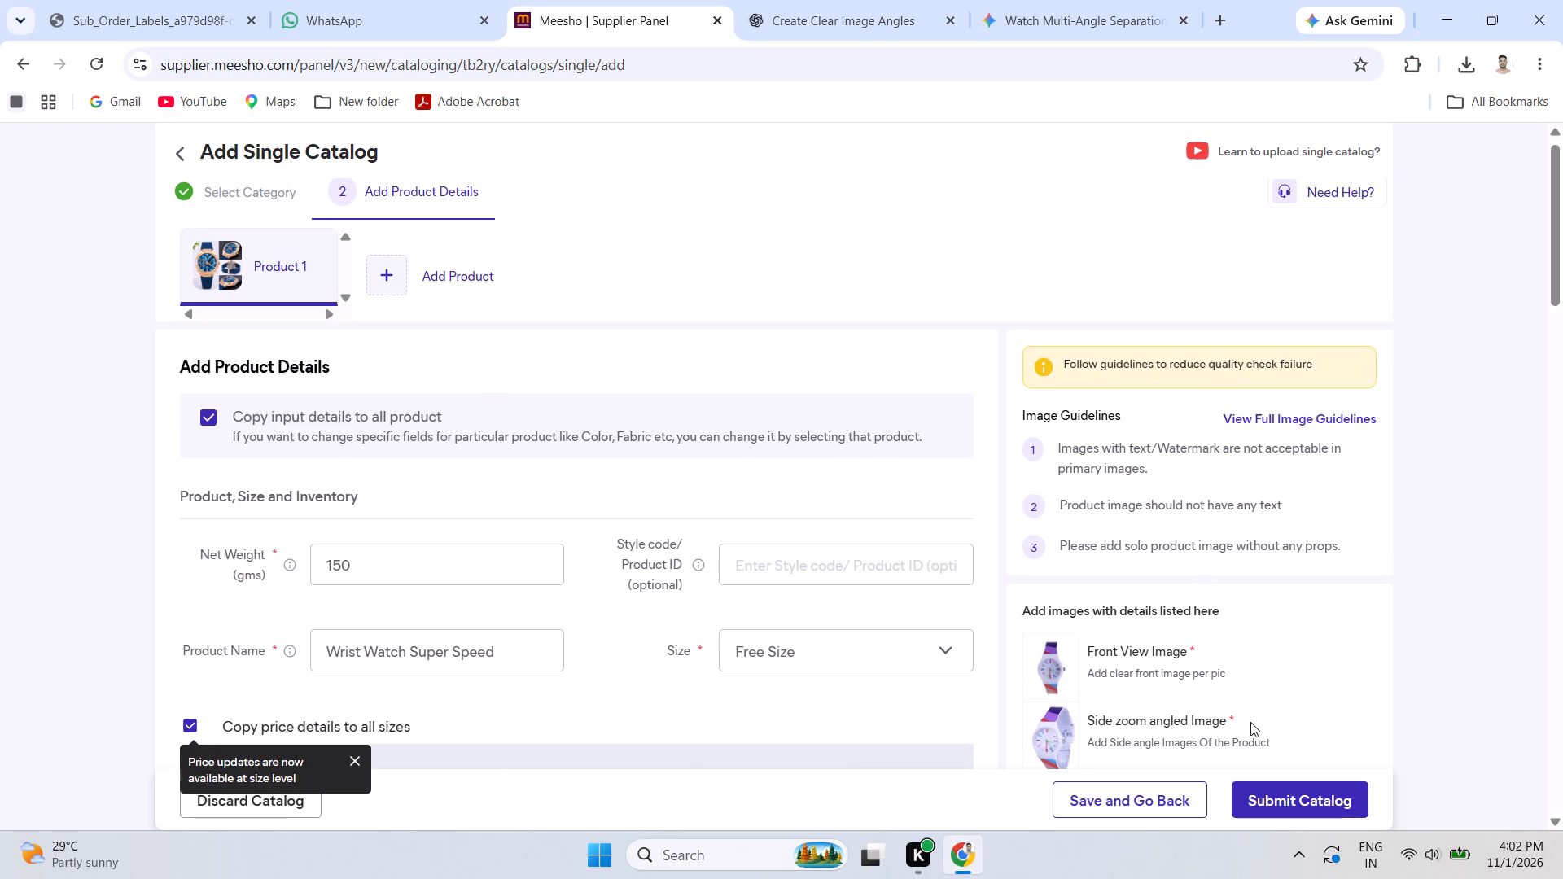
Submit the watch catalog for quality check and agree to proceed.
left_click(1263, 798)
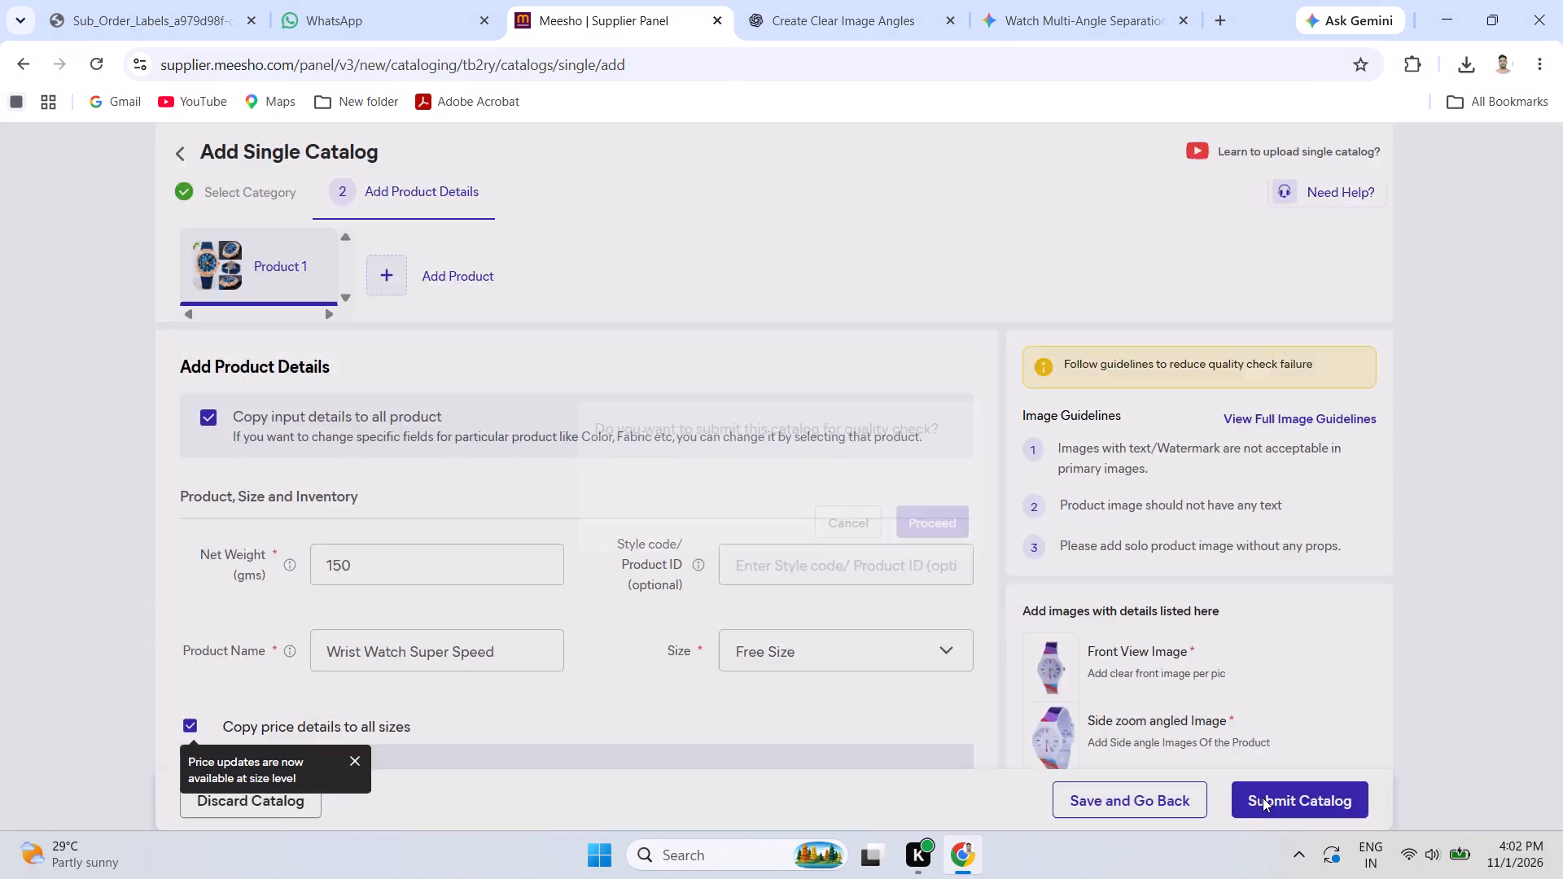
left_click(921, 514)
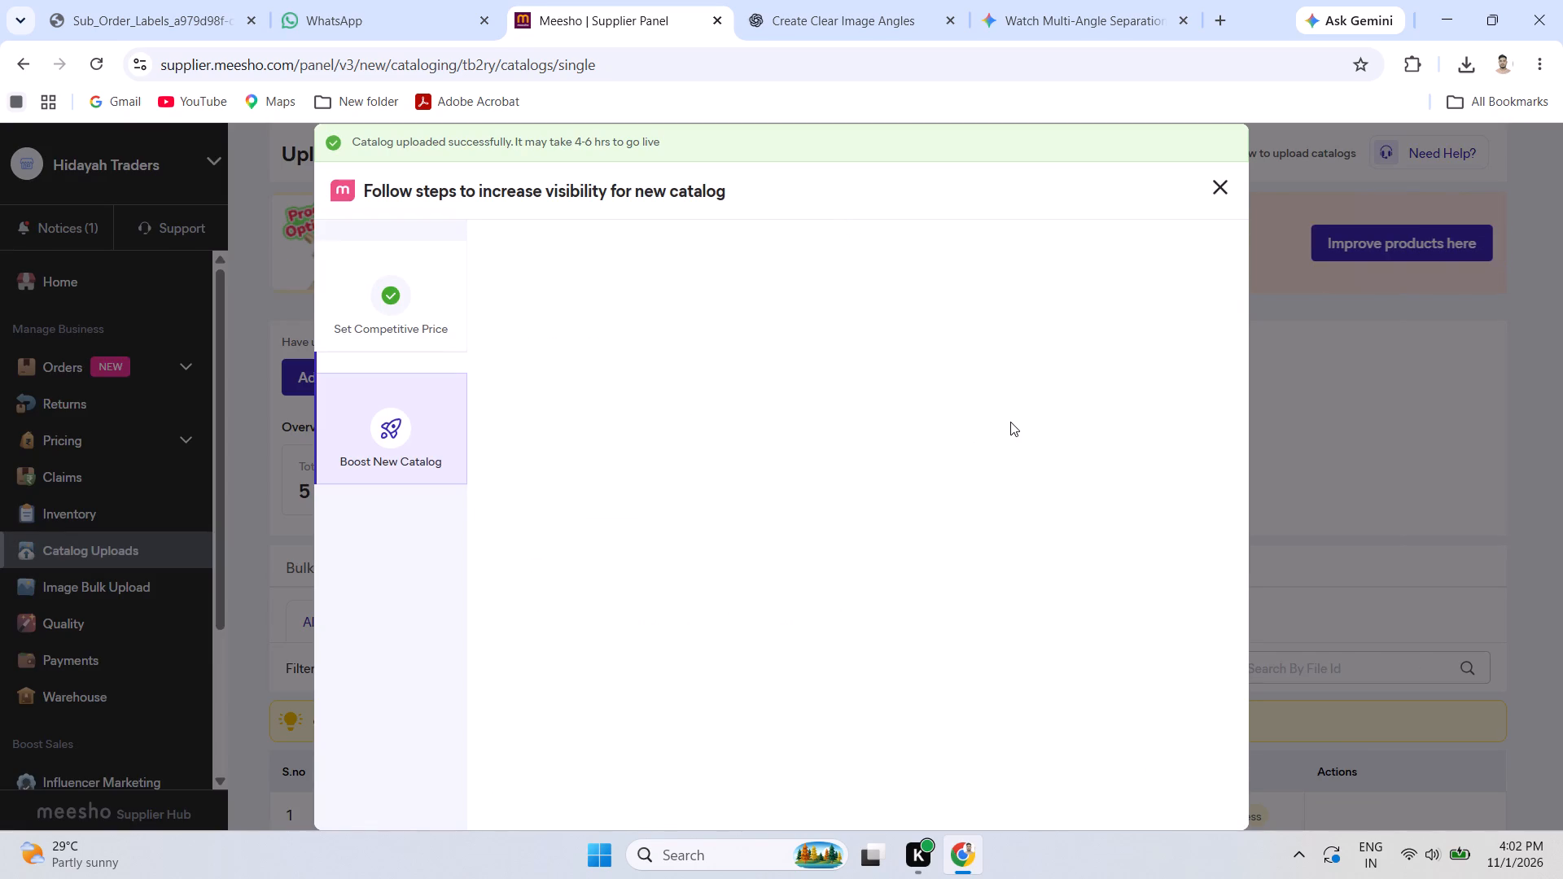
Dismiss the suggestions for increasing the new catalog's visibility and check the watch's entry among the single uploads.
scroll(1010, 422, "up", 1)
left_click(1216, 188)
scroll(1054, 579, "down", 3)
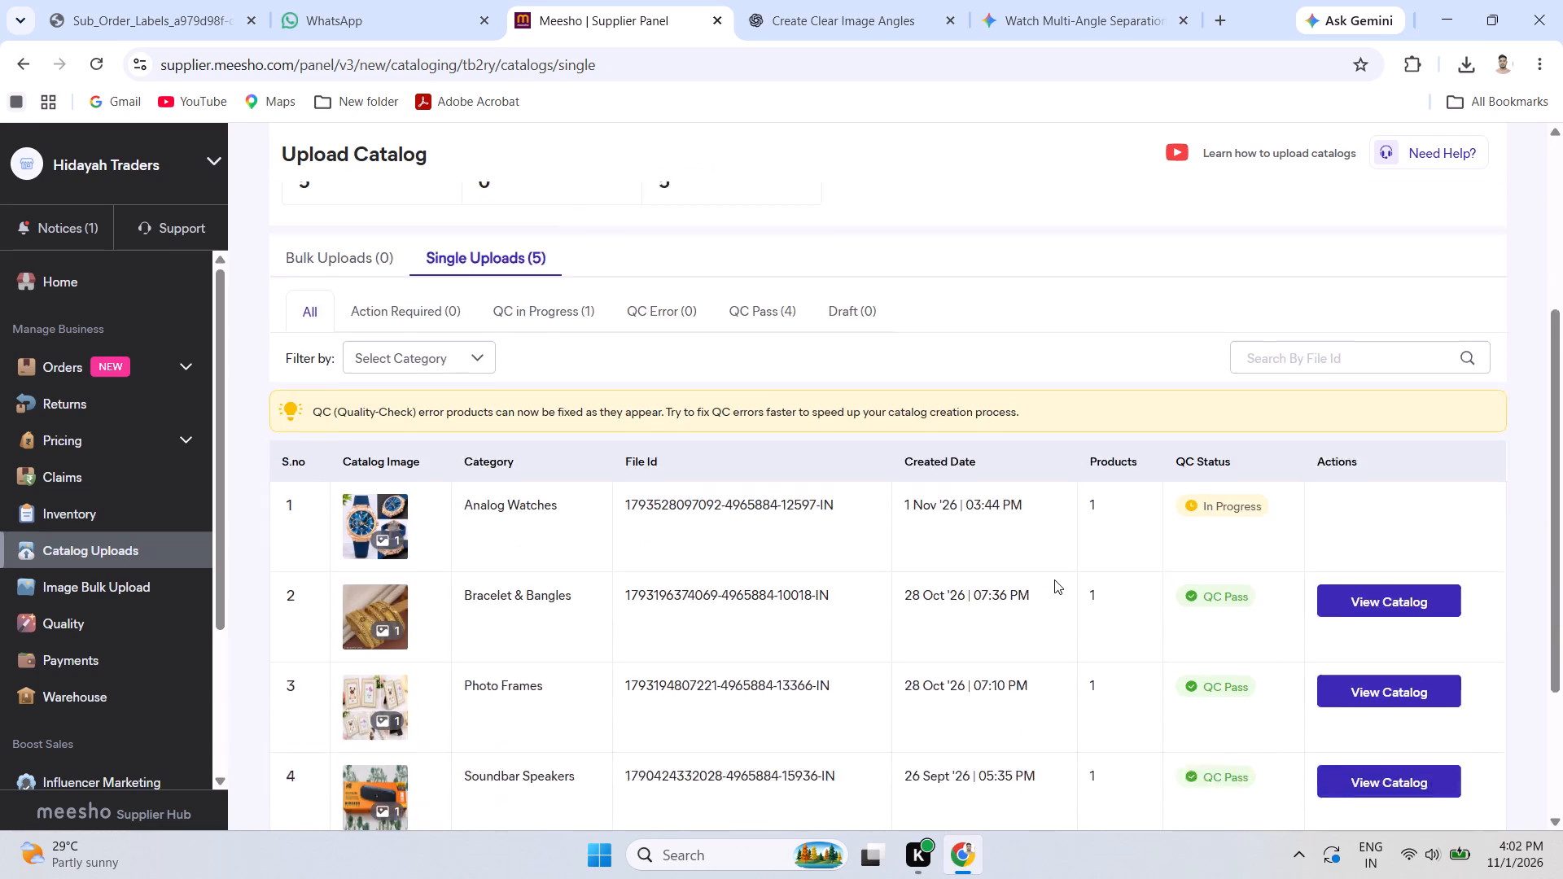
scroll(1054, 579, "down", 3)
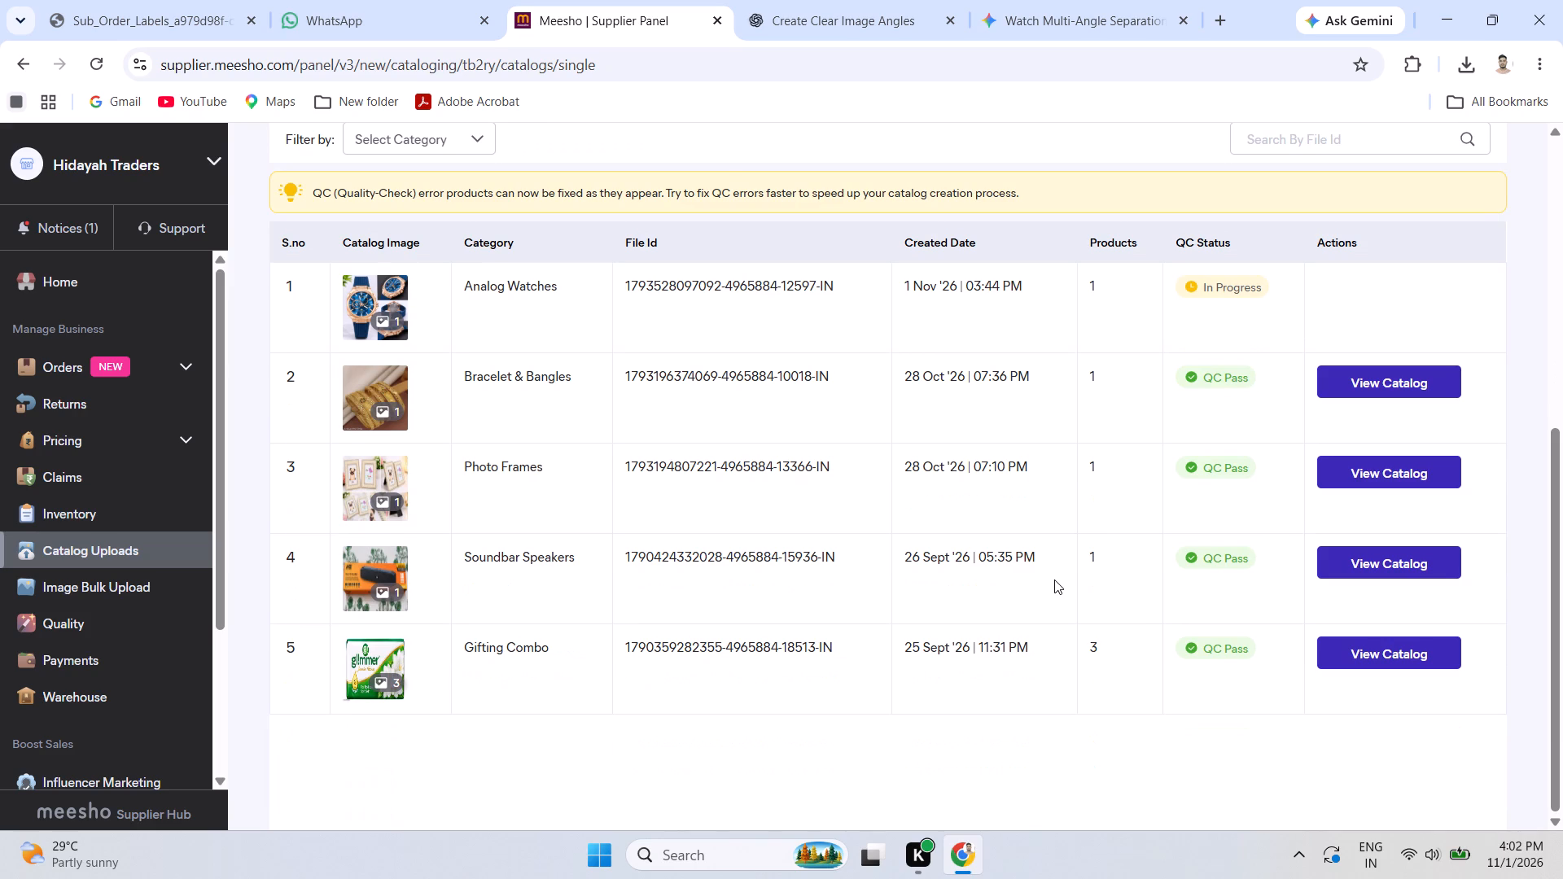